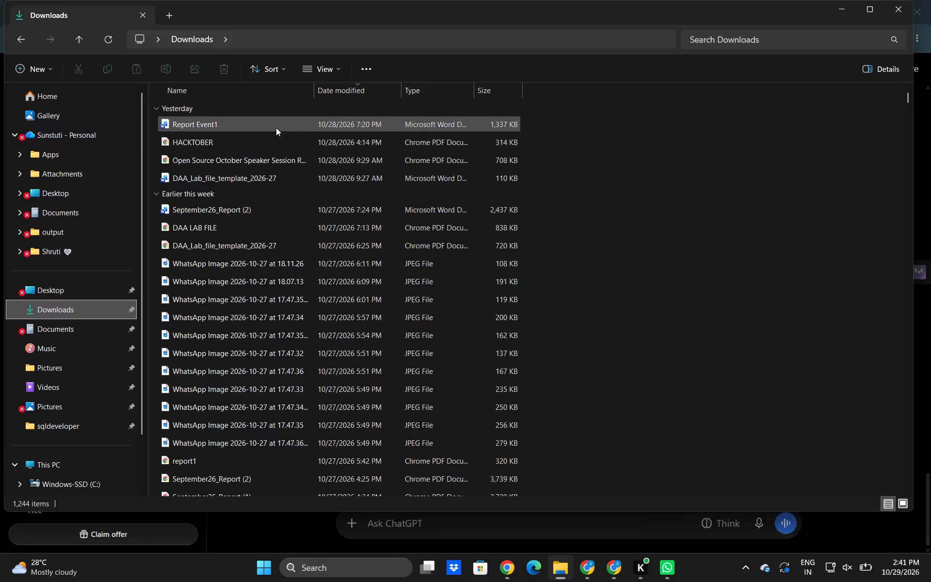
# Open the Report Event1 Word document from the Downloads folder.
pyautogui.doubleClick(276, 128)
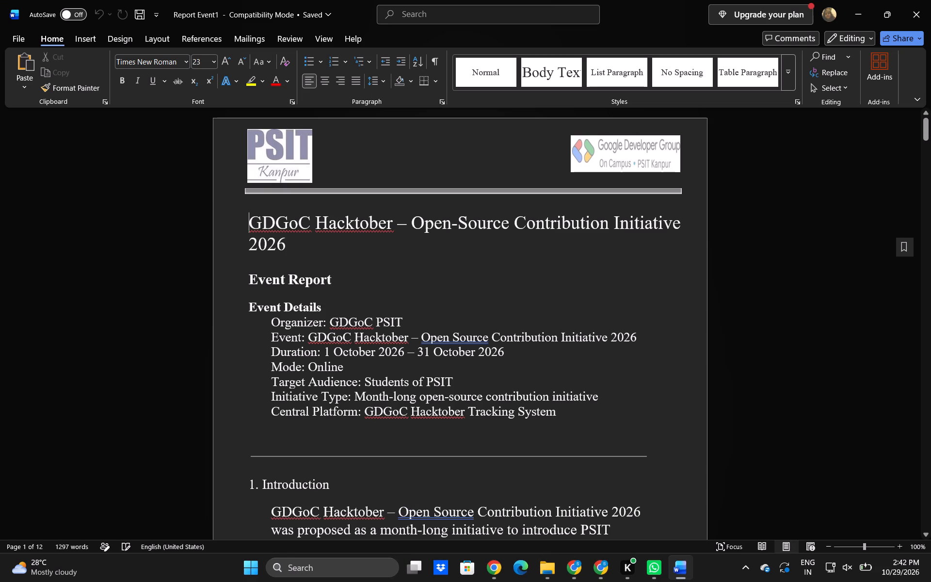
# Reword the report's title as "GDGoC Open Source Hactober 2026".
pyautogui.scroll(-1, 535, 455)
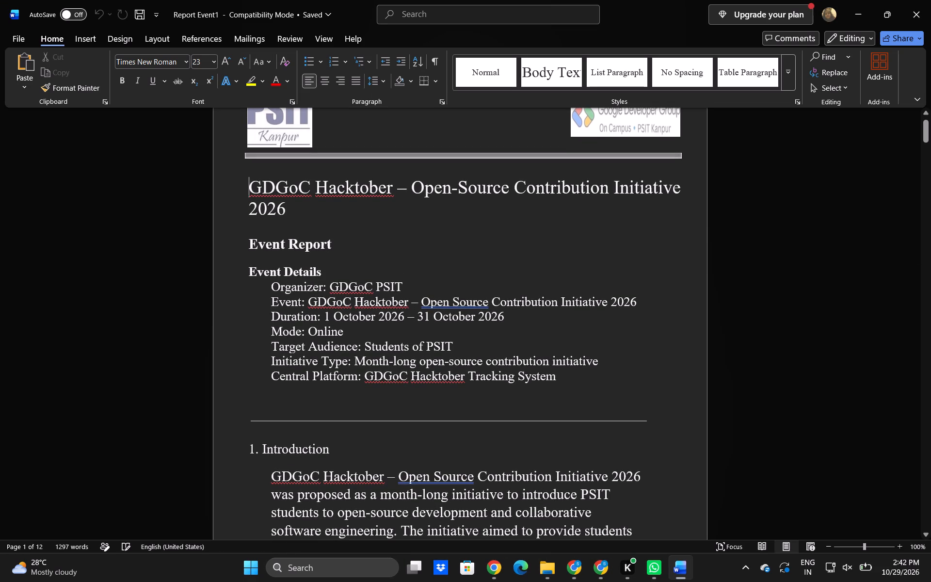
pyautogui.scroll(-2, 535, 455)
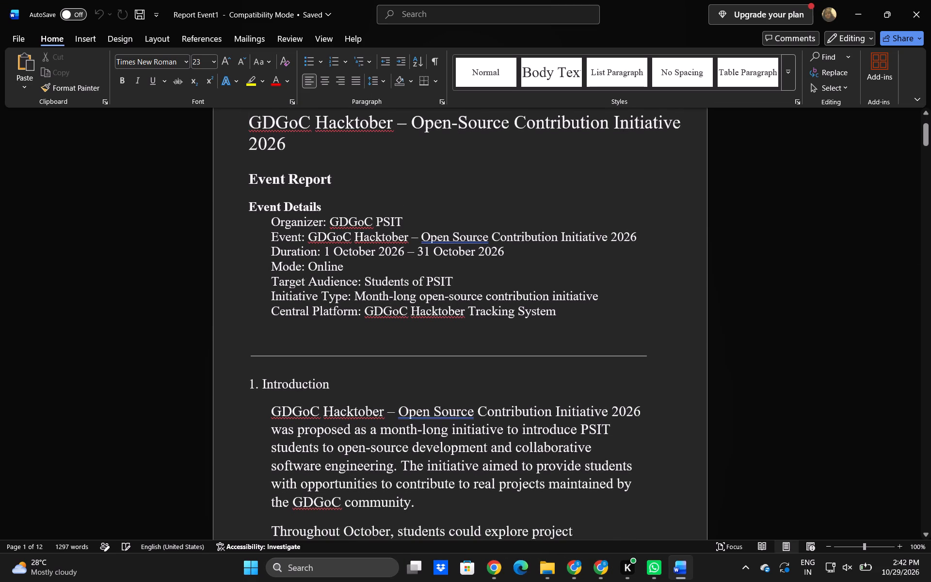
pyautogui.scroll(-1, 535, 455)
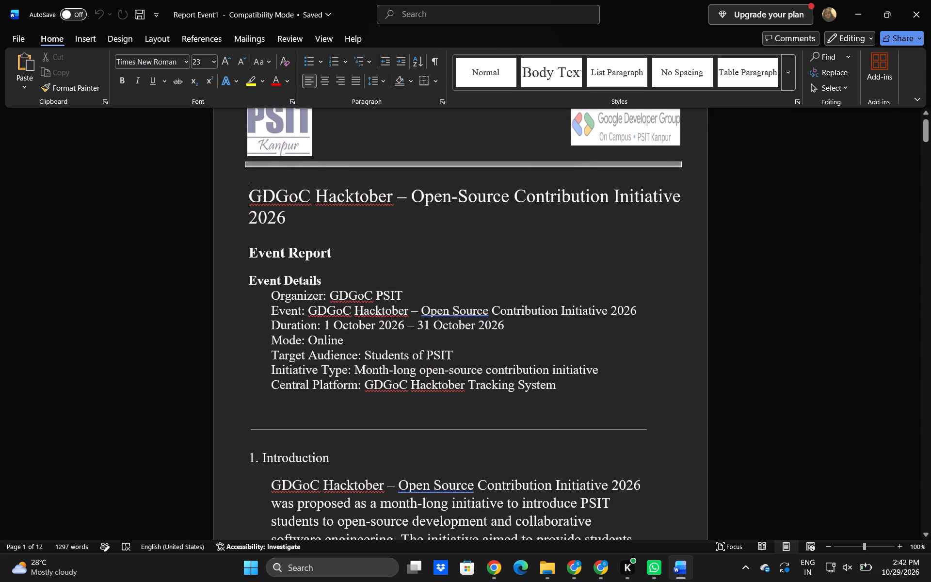
pyautogui.click(687, 197)
pyautogui.hotkey('ctrl', 'BackSpace')
pyautogui.hotkey('ctrl', 'BackSpace')
pyautogui.hotkey('ctrl', 'BackSpace')
pyautogui.hotkey('ctrl', 'BackSpace')
pyautogui.hotkey('ctrl', 'BackSpace')
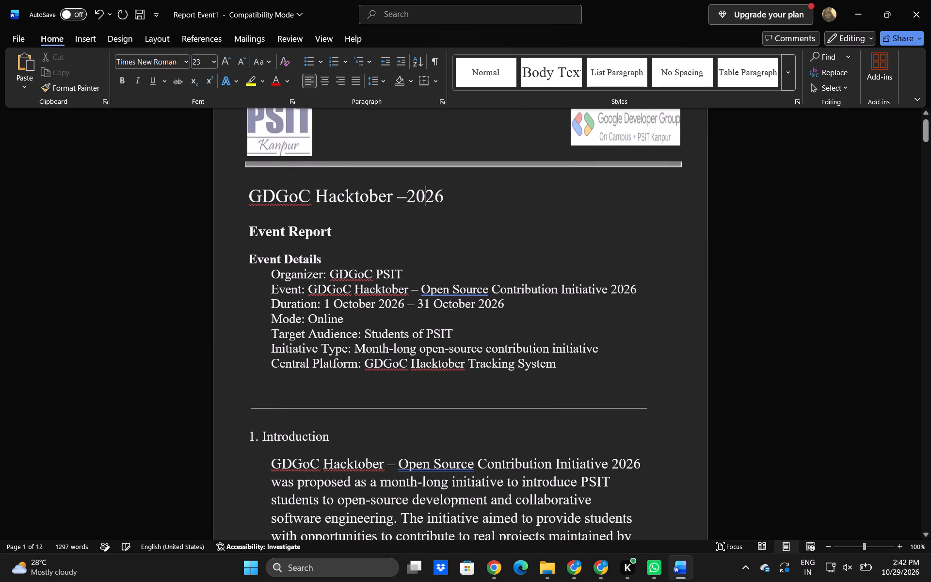
pyautogui.hotkey('ctrl', 'BackSpace')
pyautogui.hotkey('ctrl', 'BackSpace')
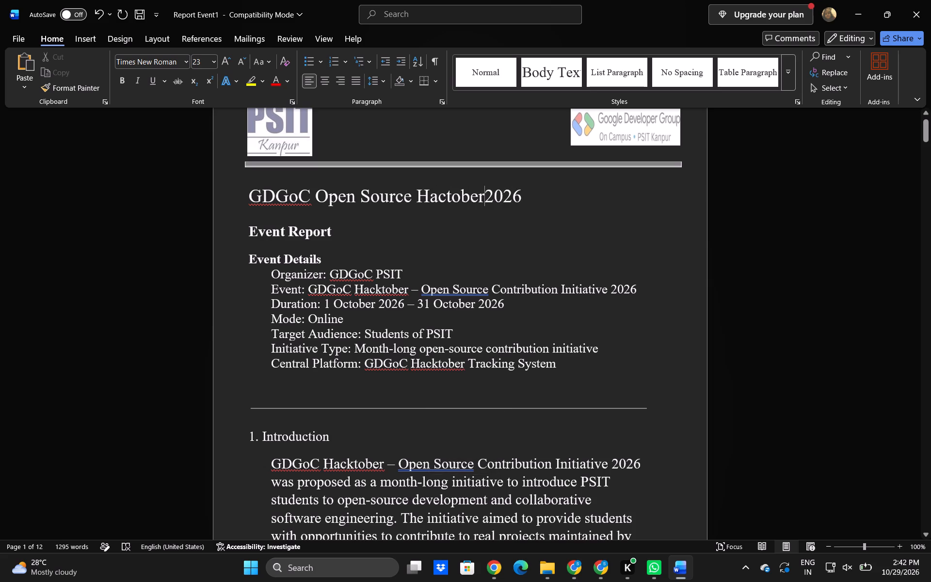
pyautogui.press('space')
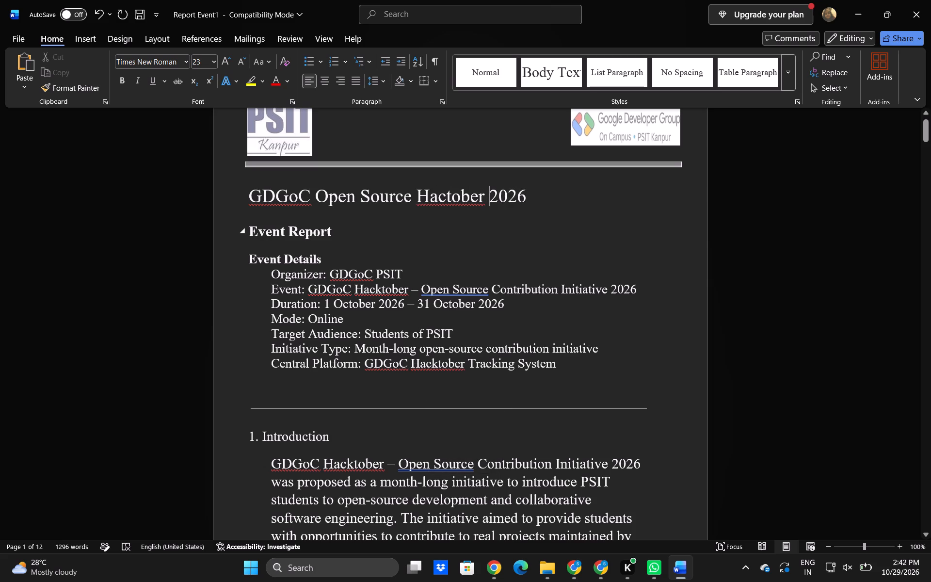
# Change "Hactober" to "October" in the report's title.
pyautogui.press('Left')
pyautogui.press('Left')
pyautogui.press('Left')
pyautogui.press('Left')
pyautogui.press('Left')
pyautogui.press('Left')
pyautogui.press('Left')
pyautogui.press('BackSpace')
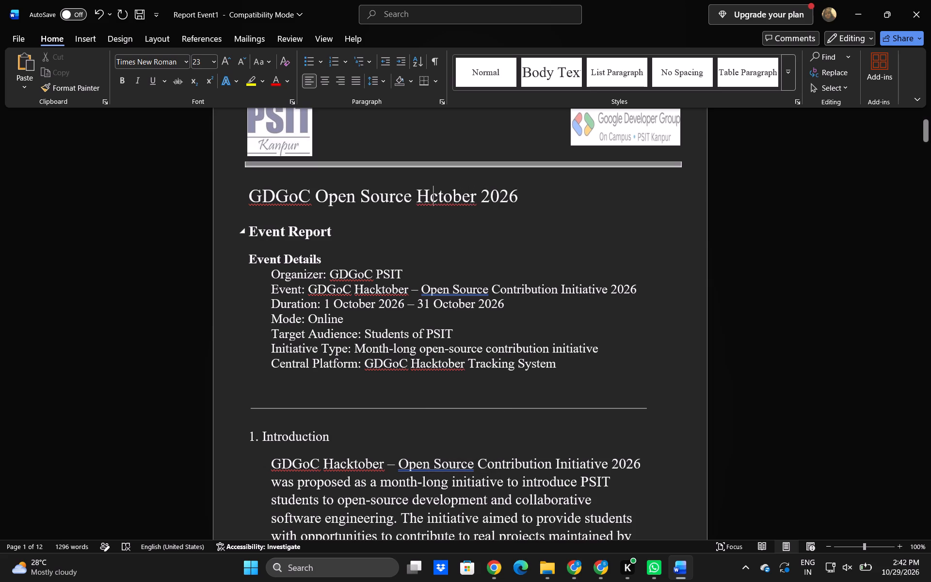
pyautogui.press('BackSpace')
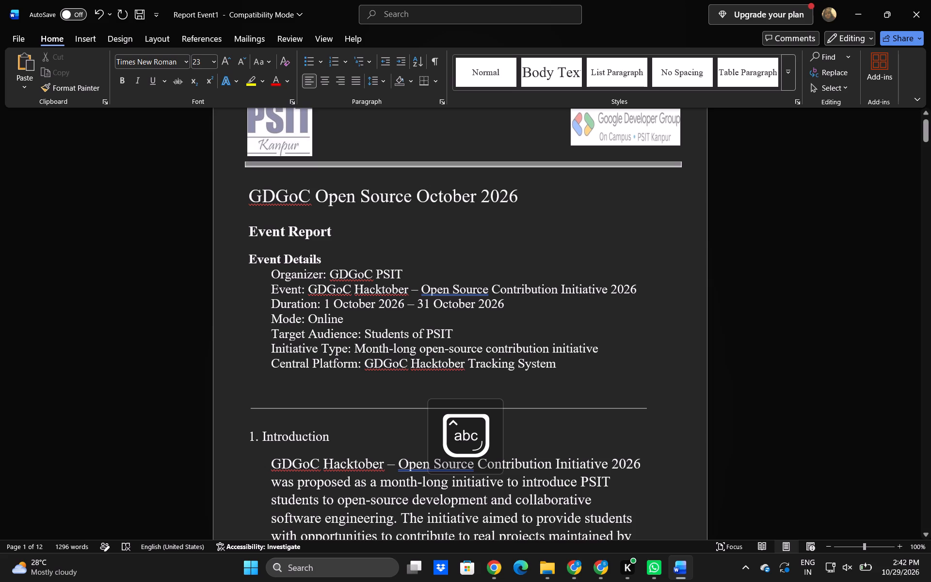
# Change the event name in the Event Details list to "GDGoC Open Source October 2026".
pyautogui.click(605, 289)
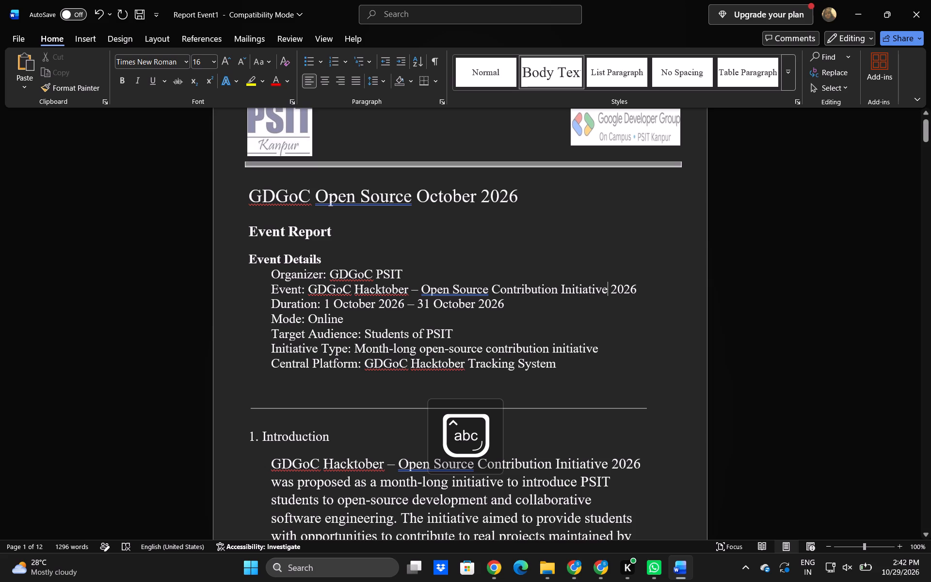
pyautogui.hotkey('ctrl', 'BackSpace')
pyautogui.hotkey('ctrl', 'BackSpace')
pyautogui.press('space')
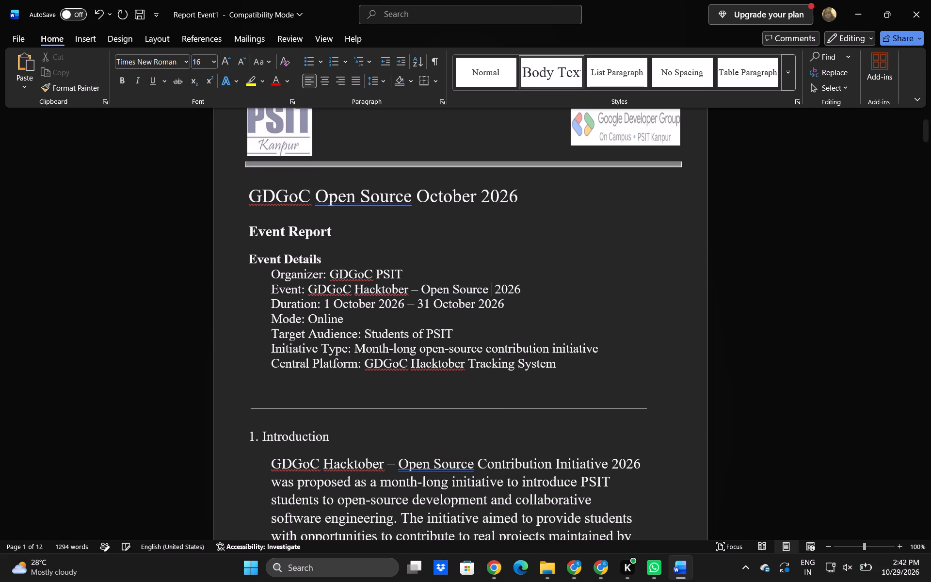
pyautogui.write('ctober')
pyautogui.hotkey('ctrl', 'Left')
pyautogui.hotkey('ctrl', 'Left')
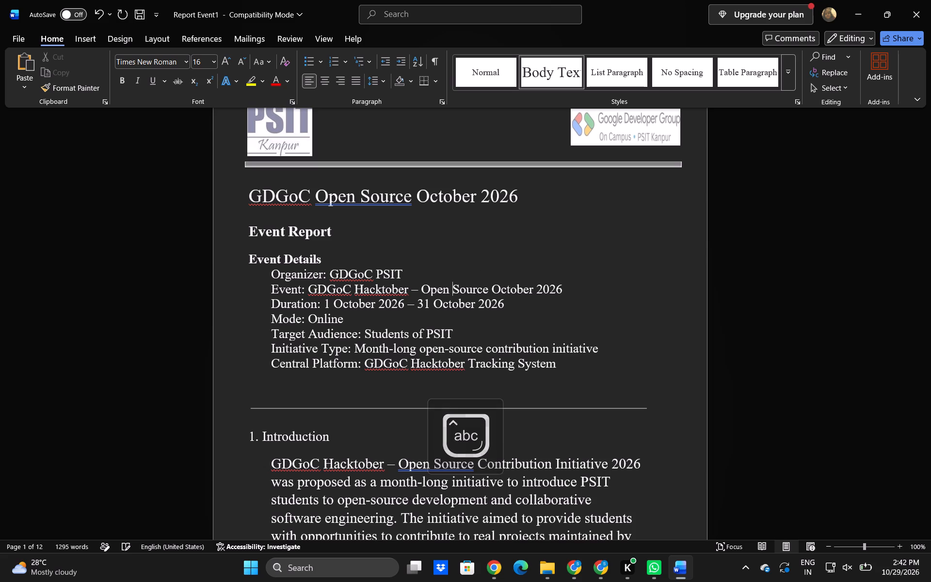
pyautogui.hotkey('ctrl', 'Left')
pyautogui.hotkey('ctrl', 'BackSpace')
pyautogui.hotkey('ctrl', 'BackSpace')
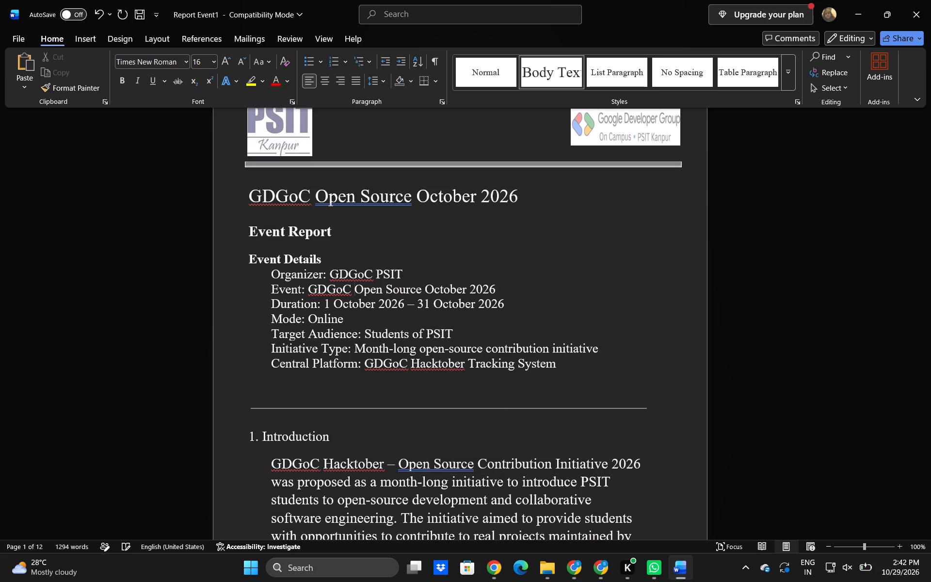
# Reword the initiative's name in the Introduction's first sentence as "GDGoC Open Source October Contribution Initiative 2026".
pyautogui.scroll(-1, 605, 289)
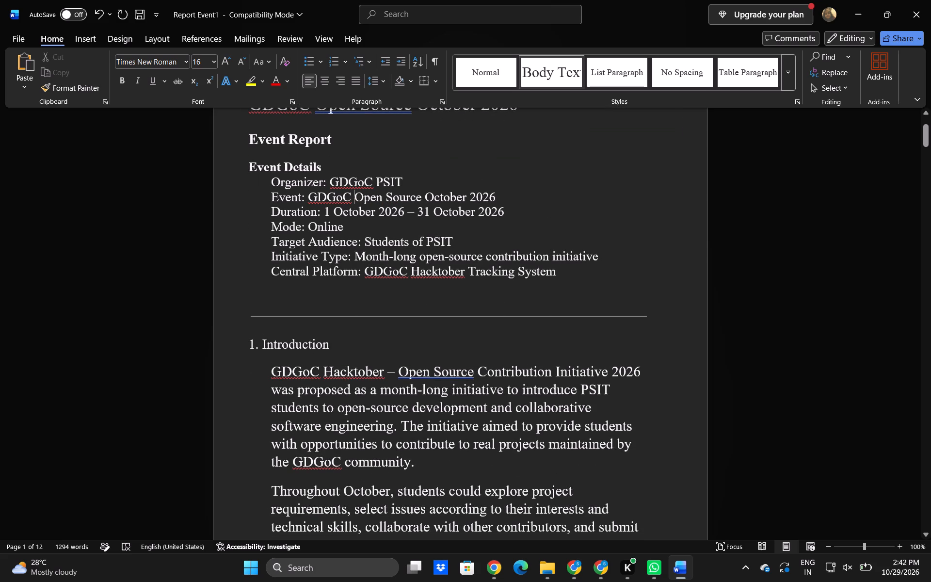
pyautogui.scroll(-2, 473, 275)
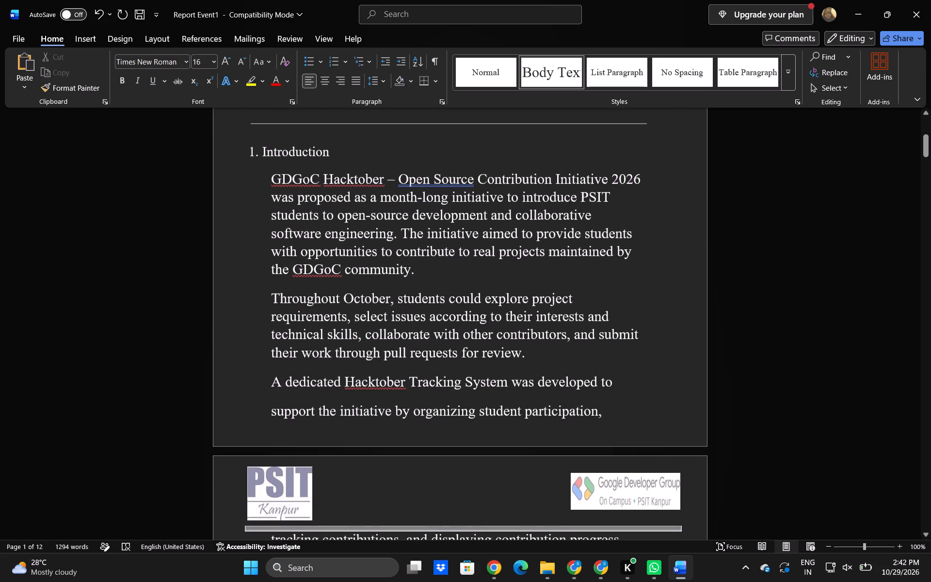
pyautogui.click(401, 178)
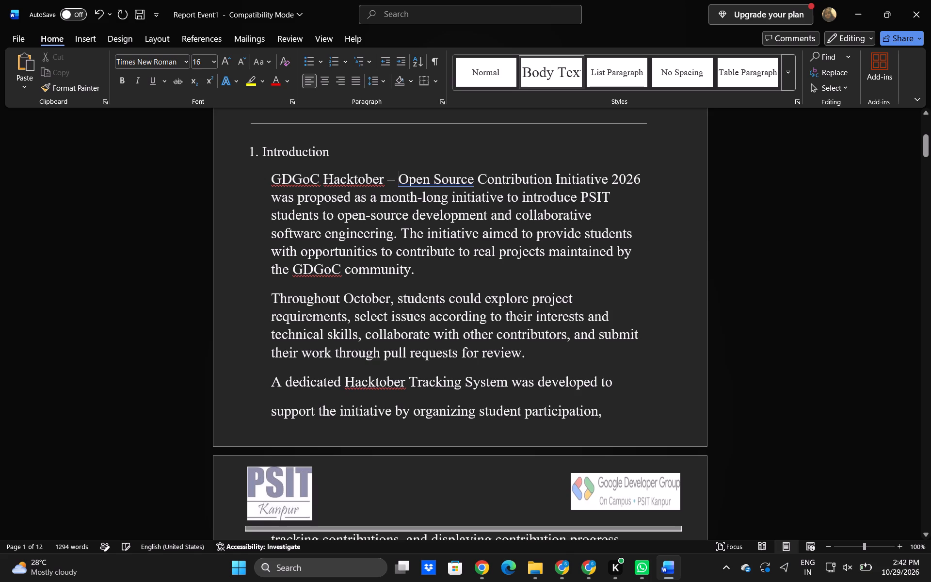
pyautogui.hotkey('ctrl', 'BackSpace')
pyautogui.hotkey('ctrl', 'BackSpace')
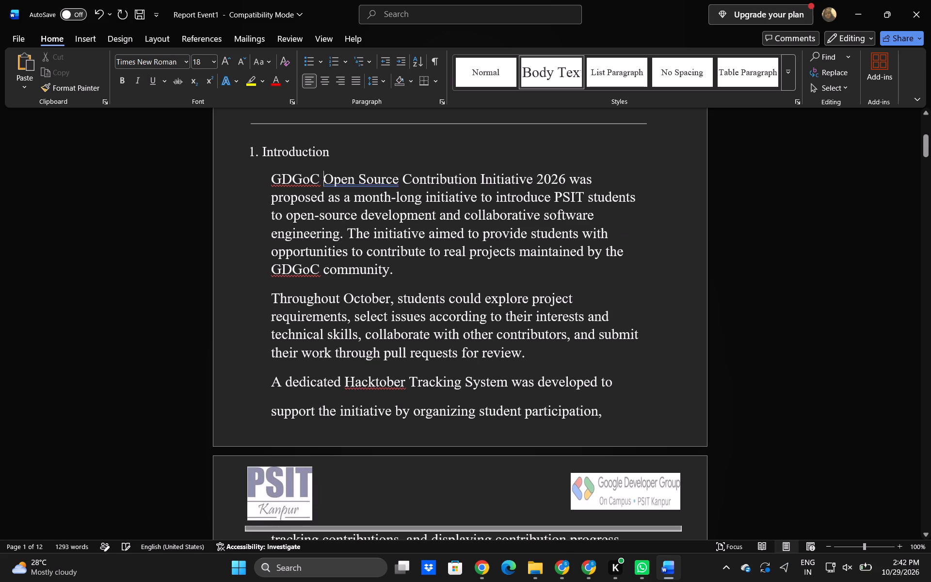
pyautogui.click(405, 179)
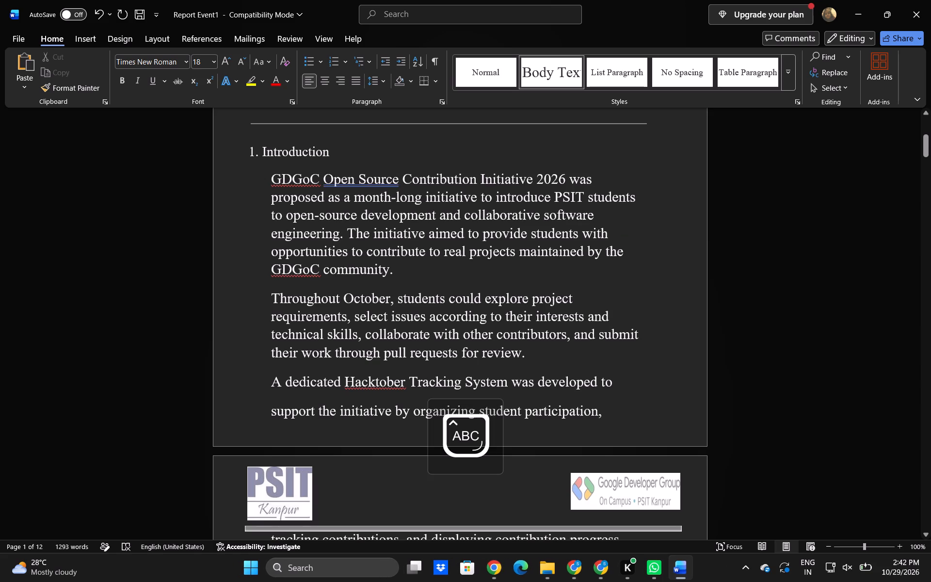
pyautogui.press('o')
pyautogui.write('ctober')
pyautogui.press('space')
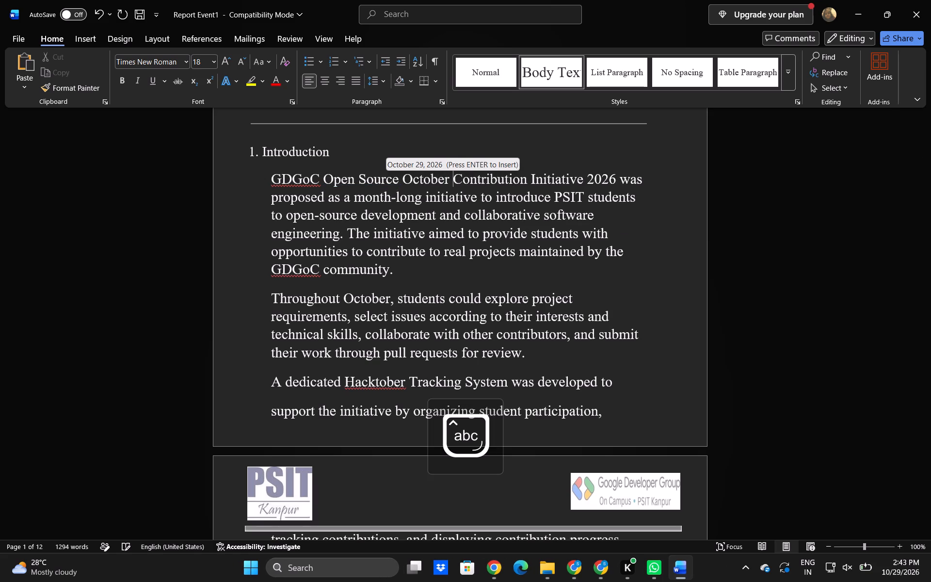
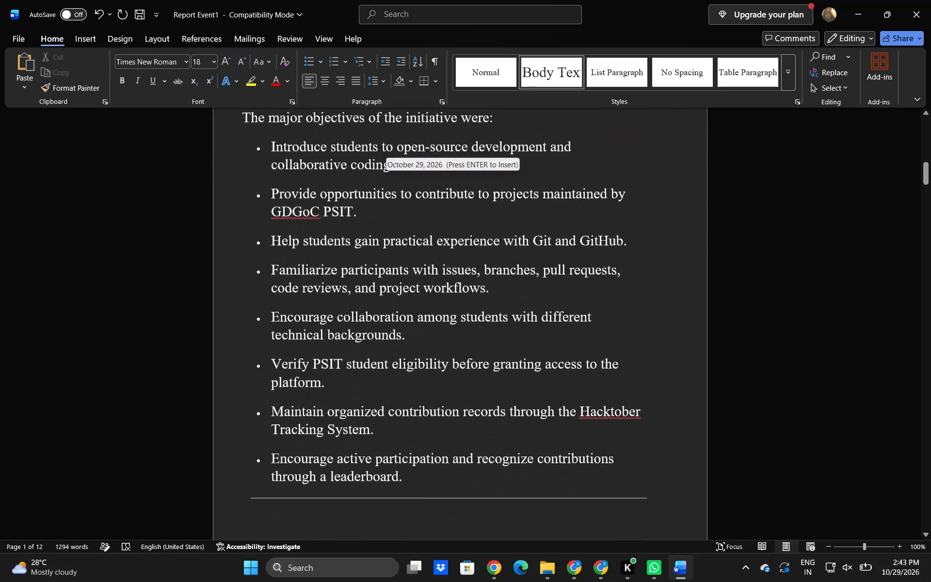
# Look through the report from the objectives to the project descriptions for remaining uses of the Hacktober name.
pyautogui.scroll(-6, 663, 367)
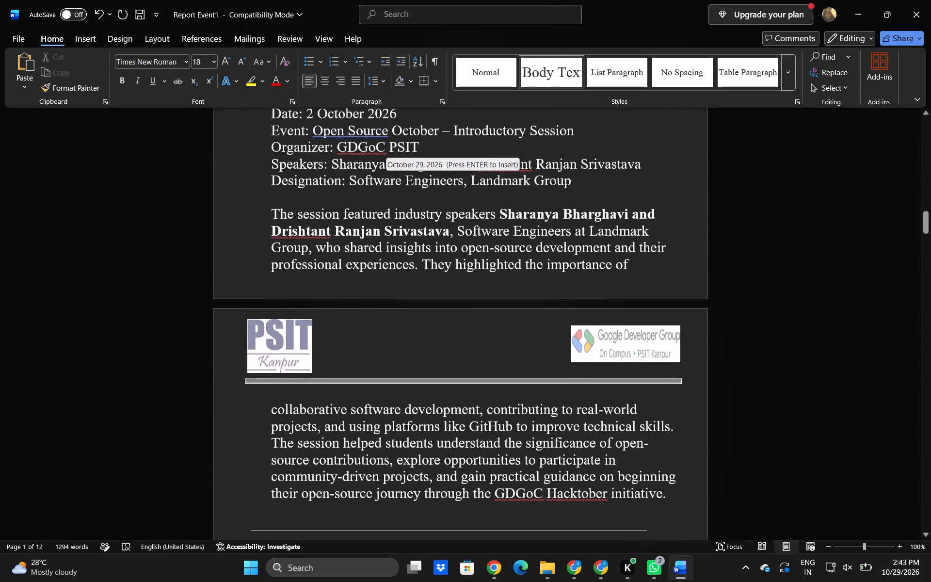
pyautogui.scroll(-4, 663, 367)
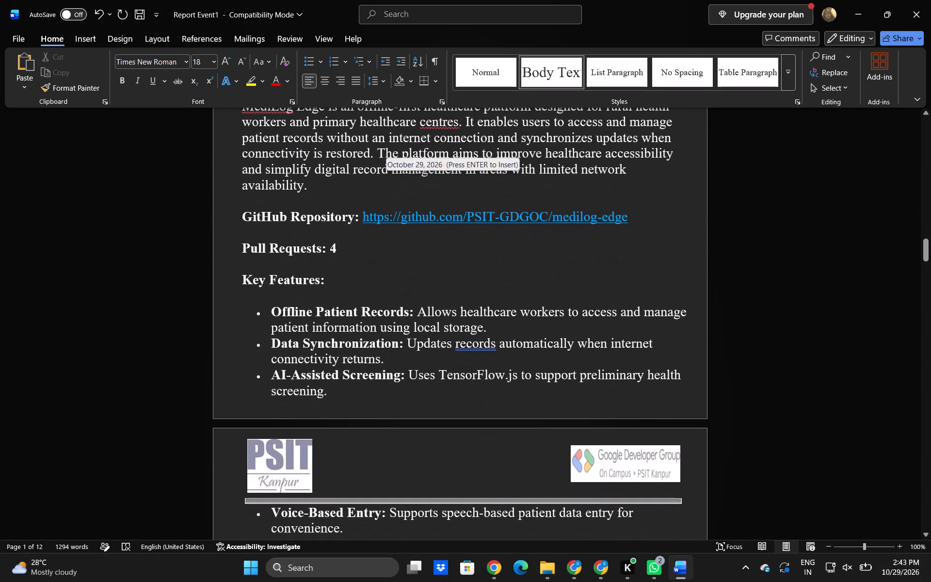
pyautogui.scroll(-4, 663, 367)
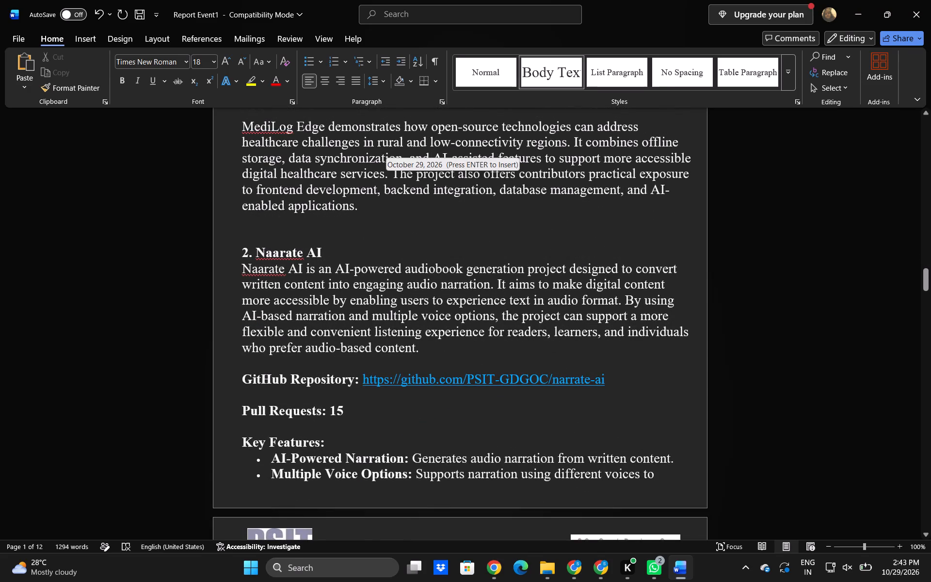
pyautogui.scroll(-4, 663, 367)
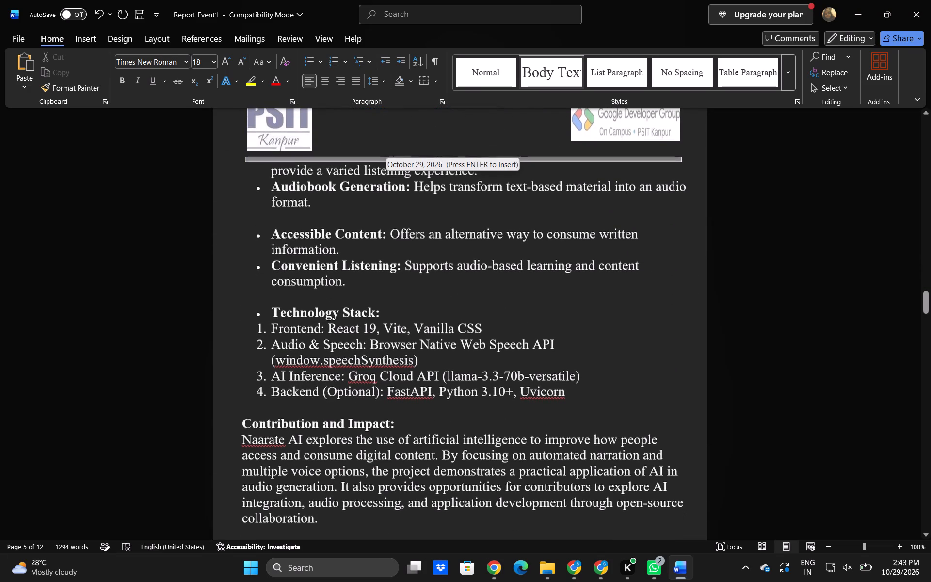
pyautogui.scroll(-3, 663, 367)
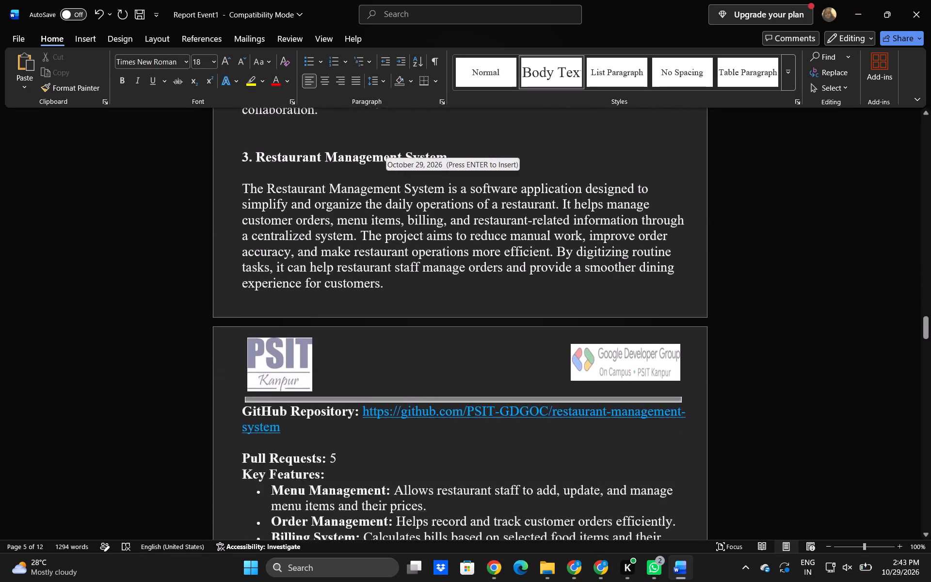
# Delete the Screenshot placeholder line below the Restaurant Management System's Contribution and Impact paragraph.
pyautogui.scroll(-3, 663, 367)
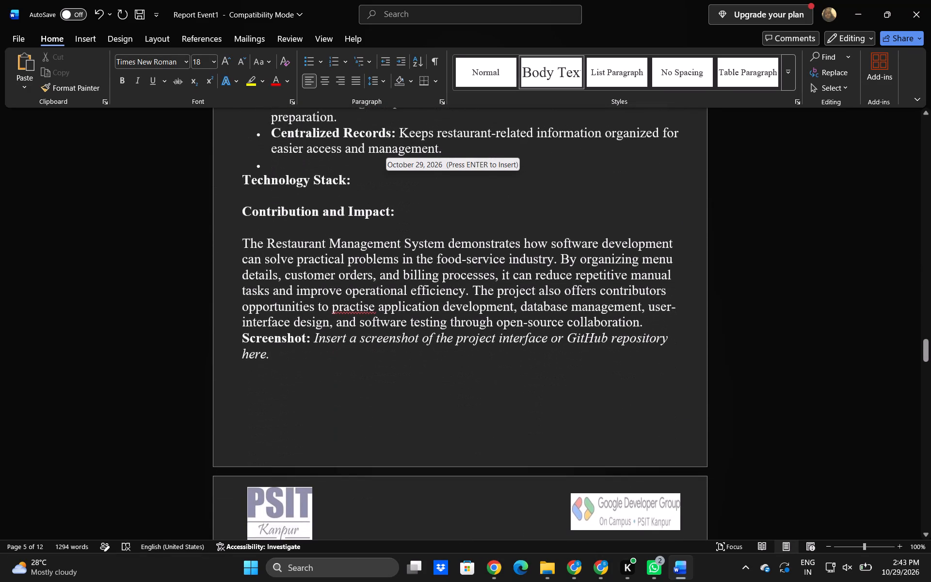
pyautogui.click(284, 358)
pyautogui.hotkey('ctrl', 'BackSpace')
pyautogui.hotkey('ctrl', 'BackSpace')
pyautogui.hotkey('ctrl', 'BackSpace')
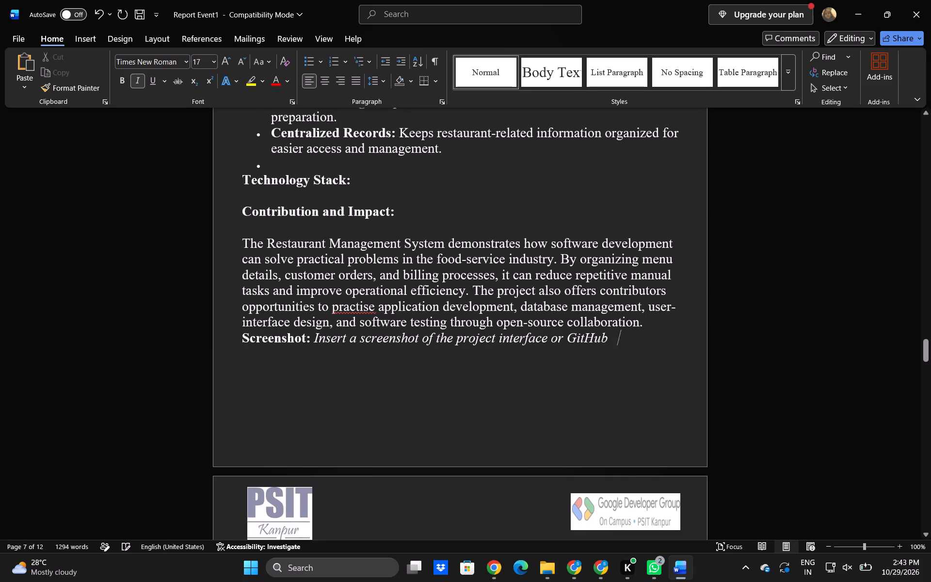
pyautogui.hotkey('ctrl', 'BackSpace')
pyautogui.hotkey('ctrl', 'BackSpace')
pyautogui.hotkey('ctrl', 'BackSpace')
pyautogui.hotkey('ctrl', 'BackSpace')
pyautogui.hotkey('ctrl', 'BackSpace')
pyautogui.hotkey('ctrl', 'BackSpace')
pyautogui.hotkey('ctrl', 'BackSpace')
pyautogui.hotkey('ctrl', 'BackSpace')
pyautogui.hotkey('ctrl', 'BackSpace')
pyautogui.hotkey('ctrl', 'BackSpace')
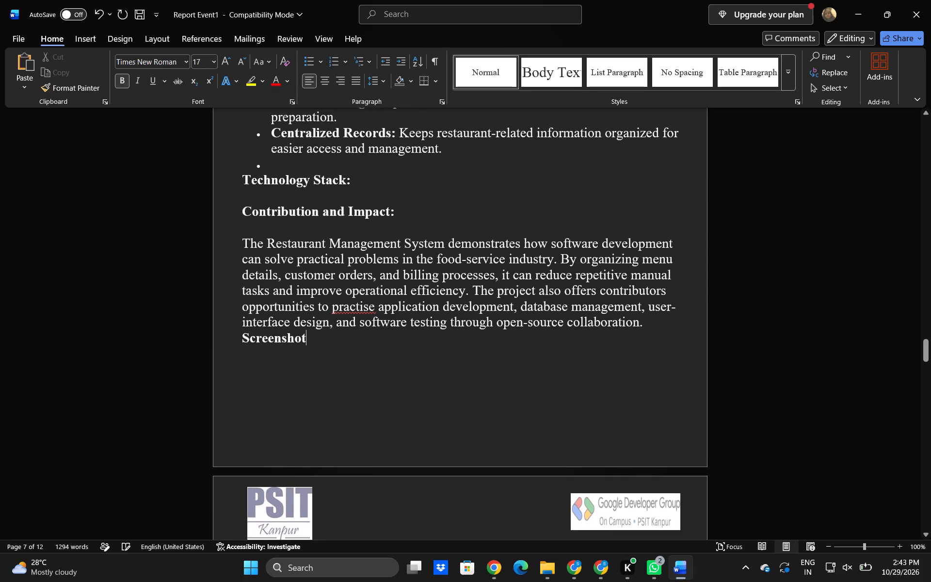
pyautogui.hotkey('ctrl', 'BackSpace')
pyautogui.scroll(-5, 284, 358)
pyautogui.scroll(3, 284, 358)
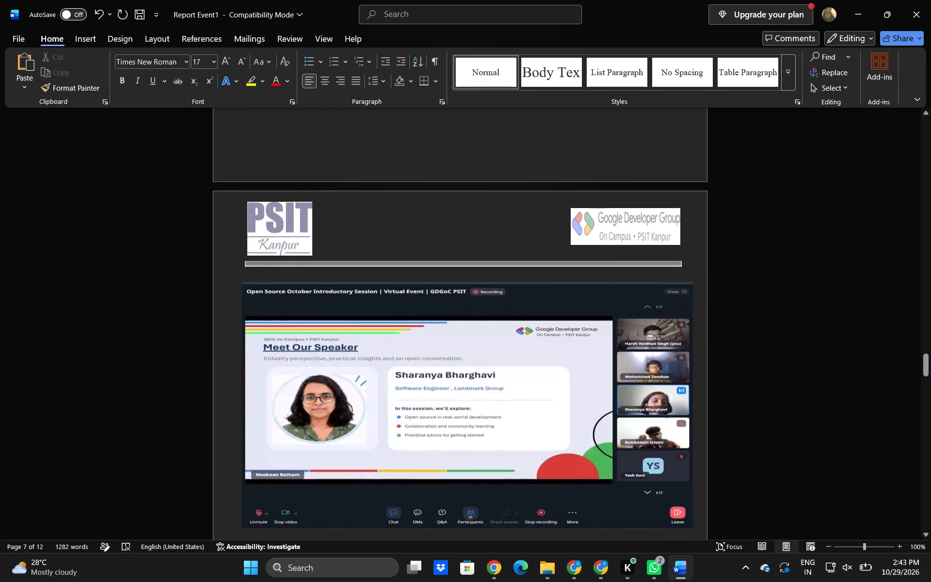
pyautogui.scroll(1, 284, 358)
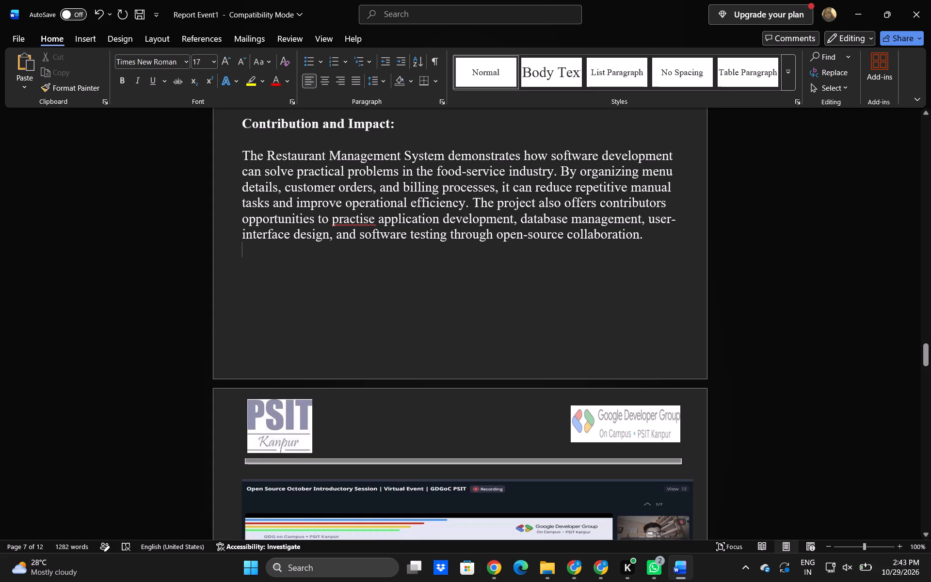
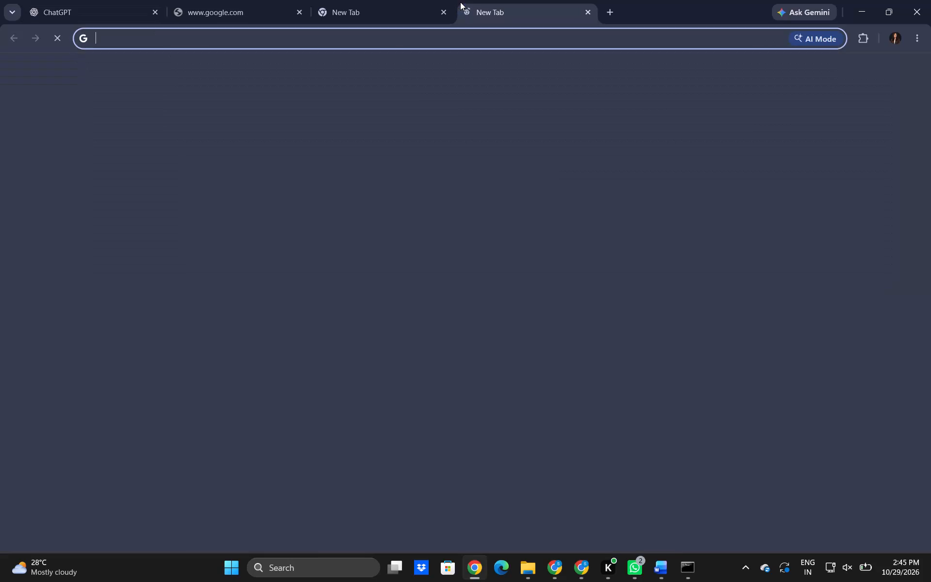
# Go to github.com and open the list of pull requests in the PSIT-GDGOC/Ticket-Booking-System repository.
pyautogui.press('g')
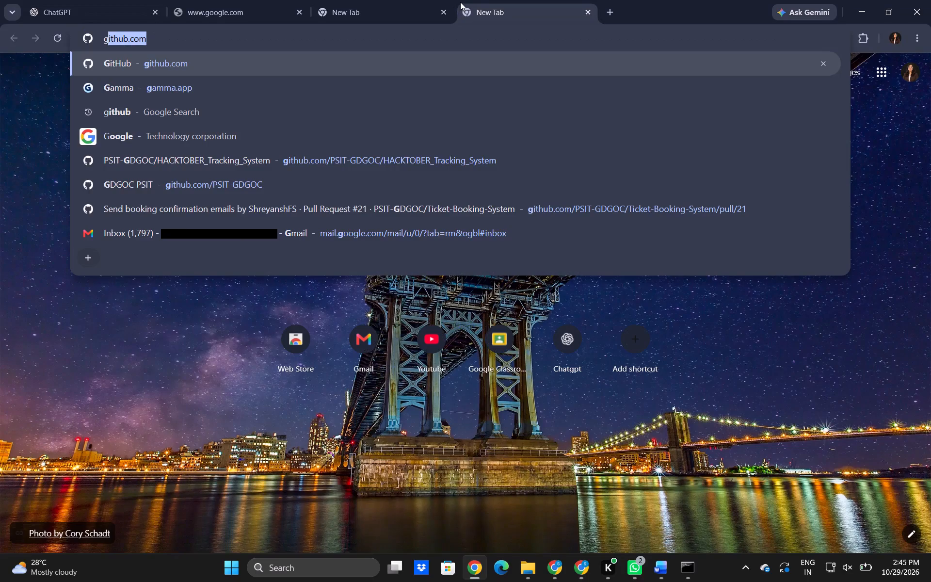
pyautogui.press('Right')
pyautogui.press('Return')
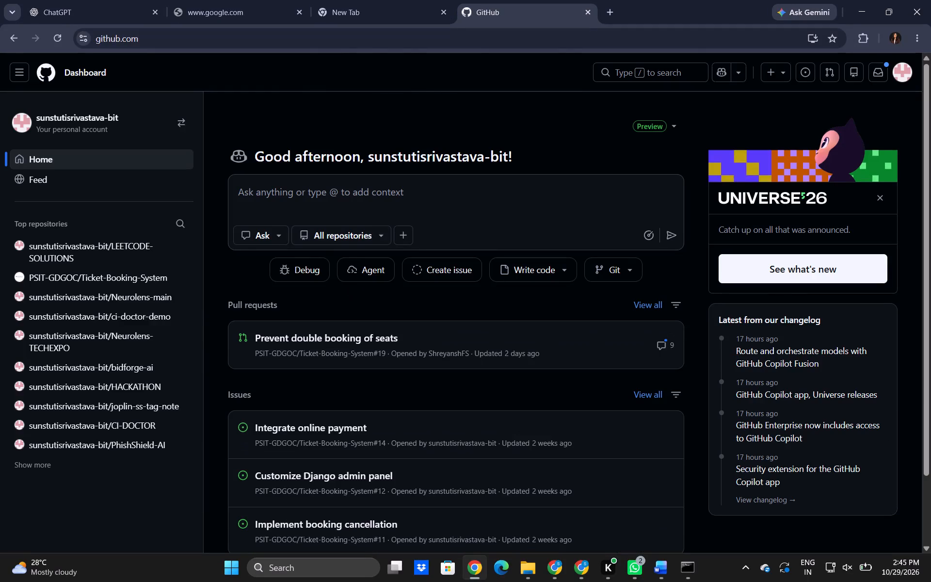
pyautogui.click(139, 272)
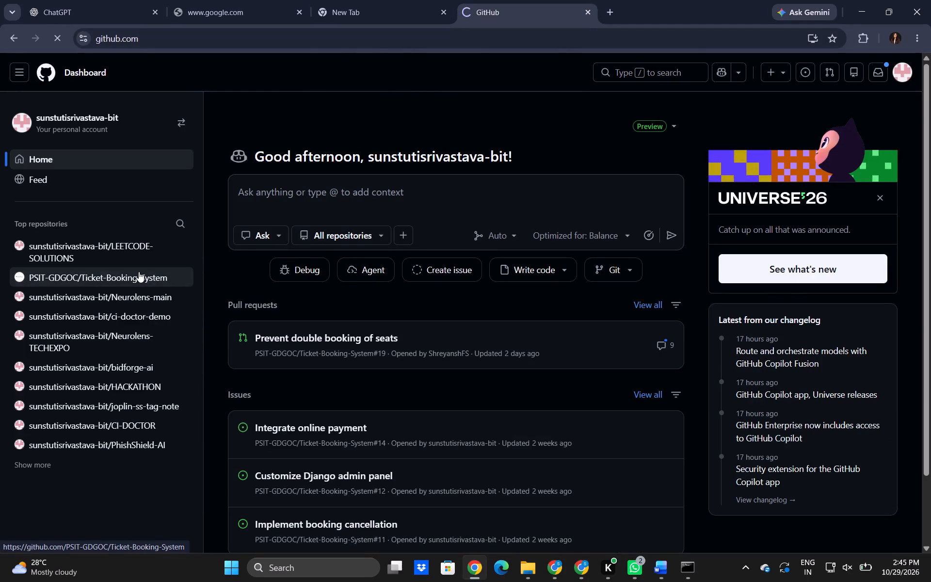
pyautogui.click(191, 102)
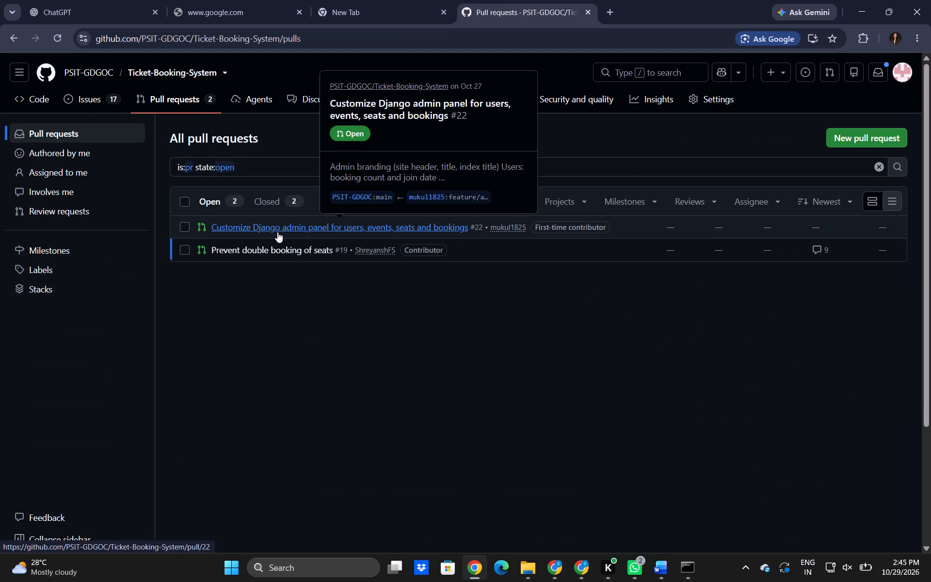
# View the pull request on customizing the Django admin panel on GitHub, and return to the open pull requests list.
pyautogui.click(277, 232)
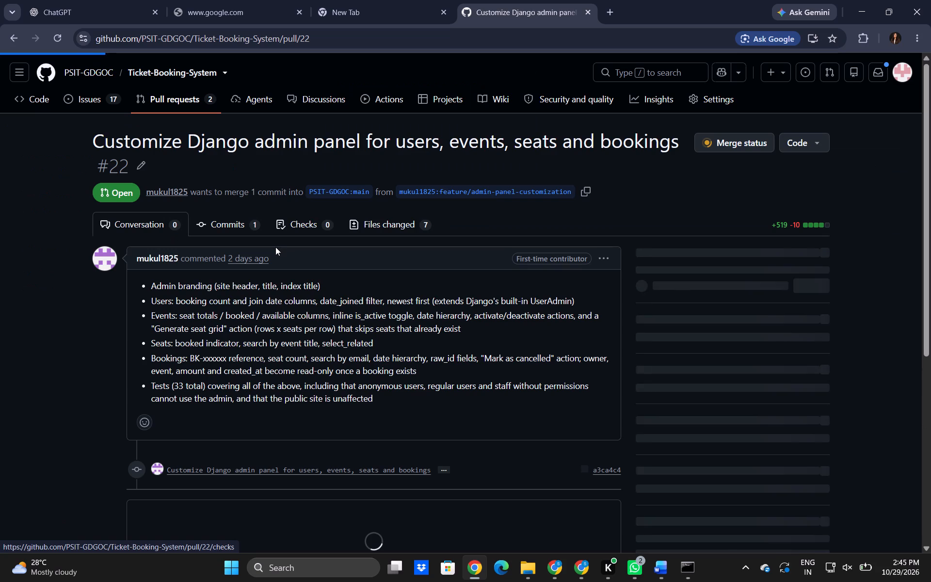
pyautogui.hscroll(7, 275, 246)
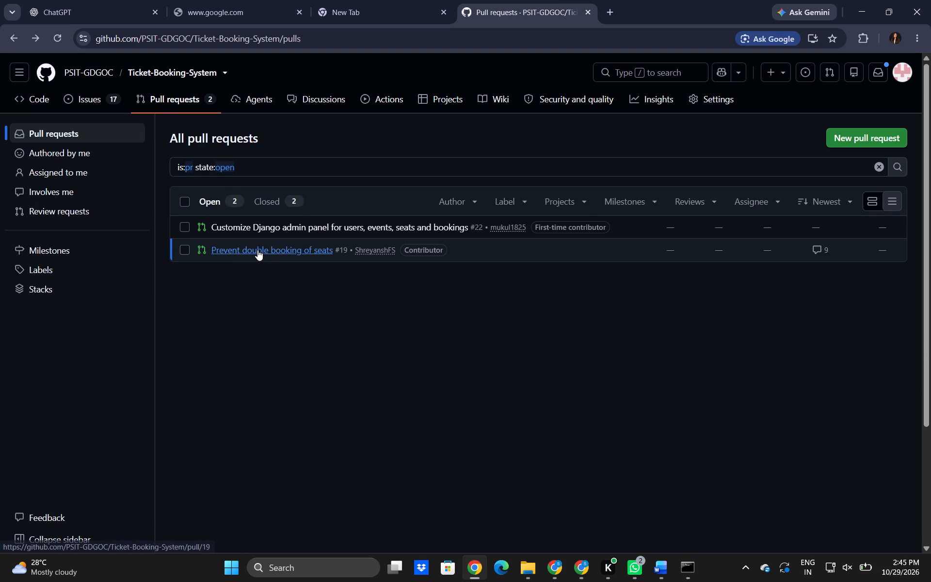
# Review the "Prevent double booking of seats" pull request and merge it into main with the default commit message.
pyautogui.click(257, 250)
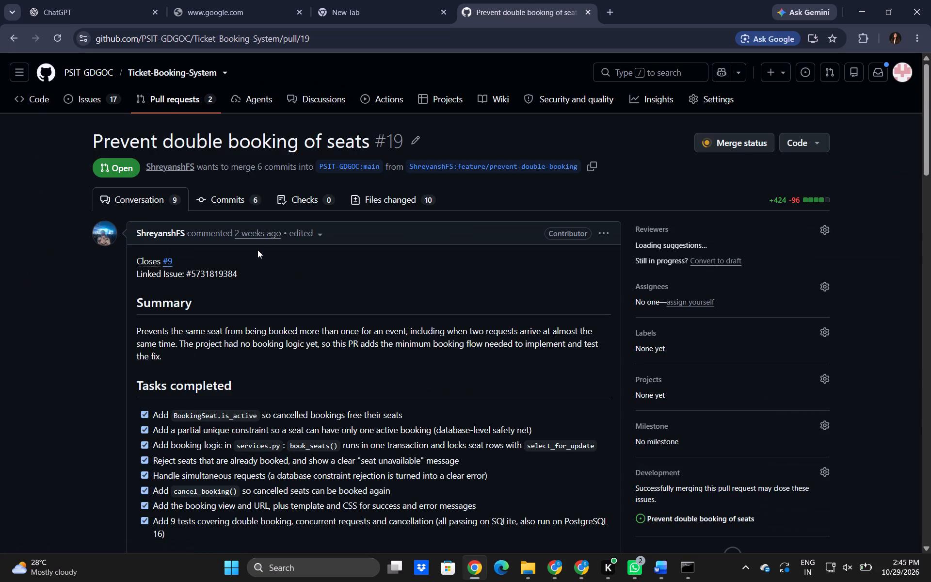
pyautogui.scroll(-12, 257, 250)
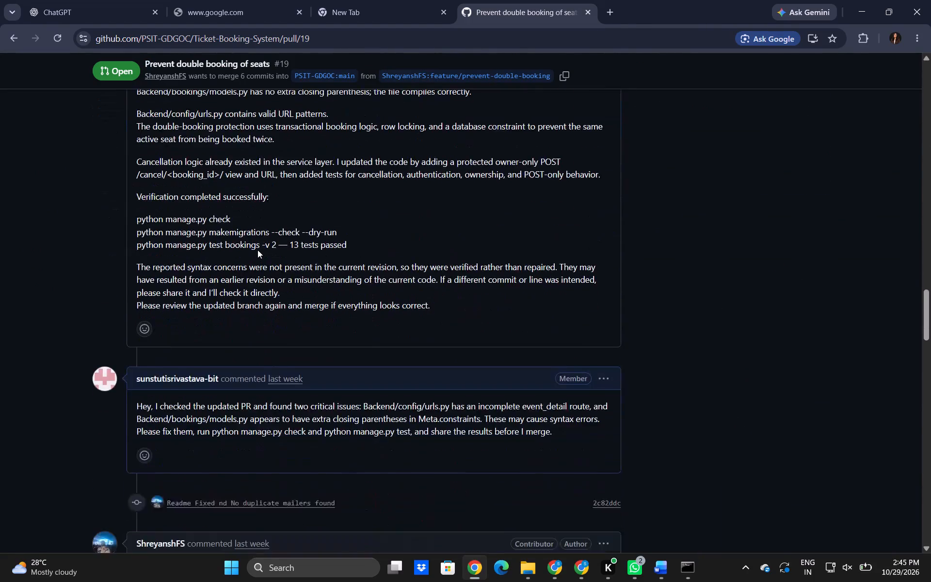
pyautogui.scroll(-9, 257, 250)
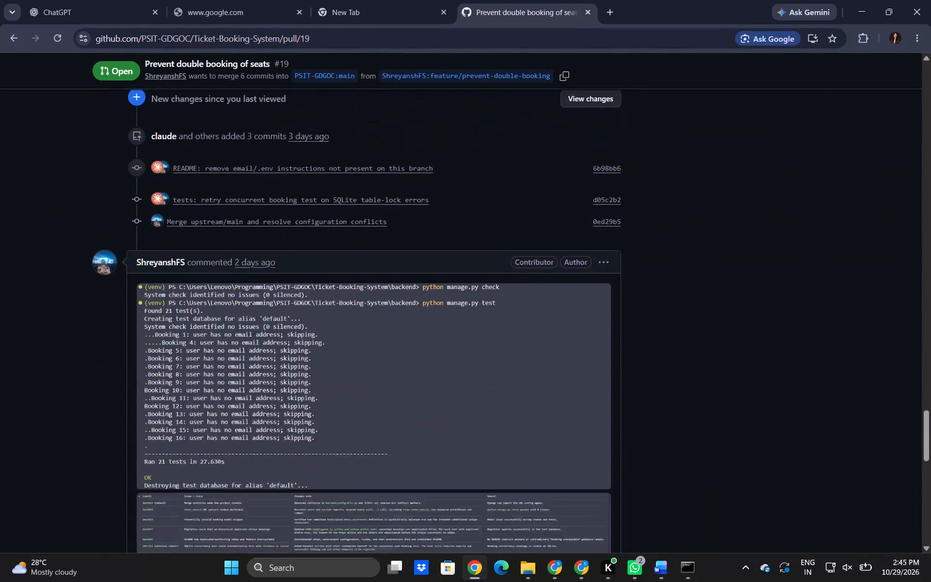
pyautogui.scroll(-4, 257, 250)
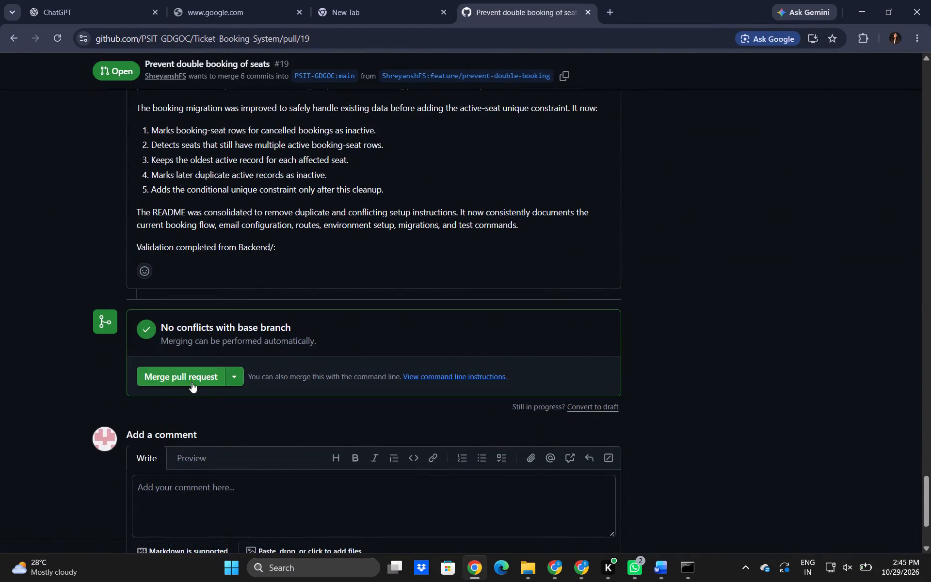
pyautogui.click(192, 382)
pyautogui.click(181, 516)
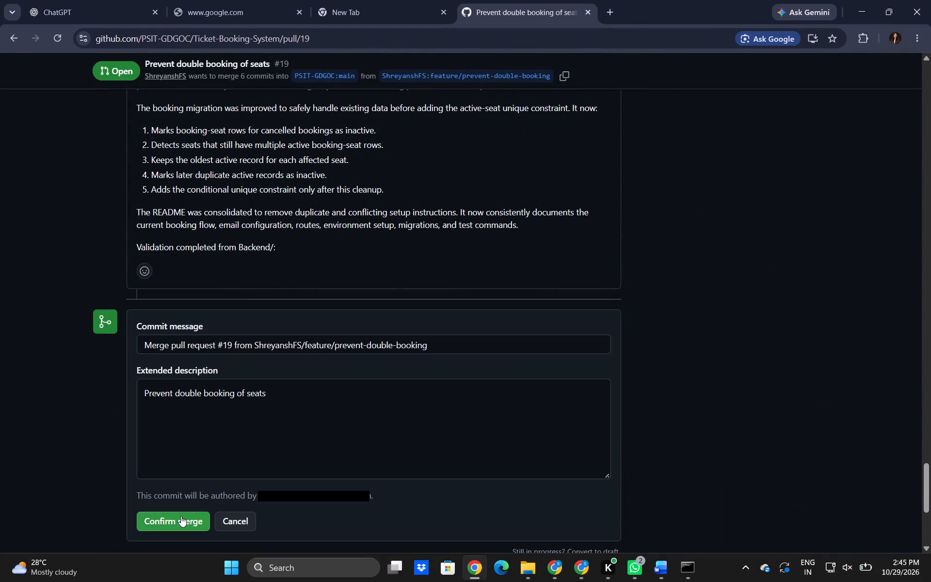
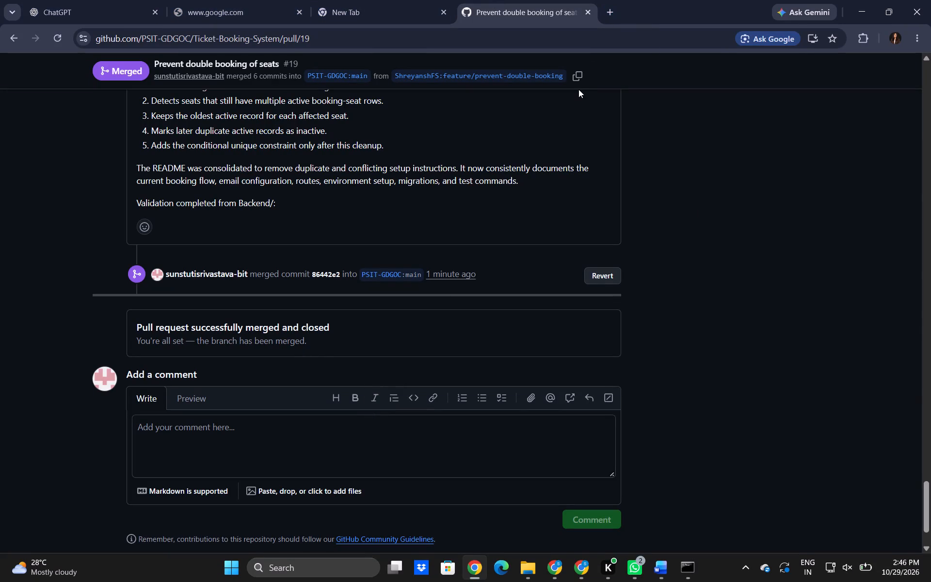
pyautogui.click(16, 32)
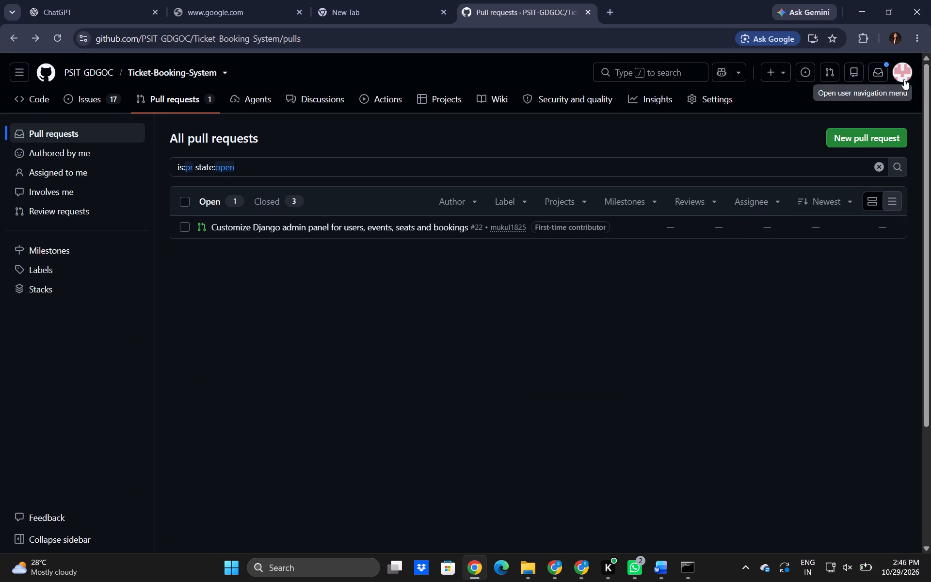
pyautogui.click(880, 71)
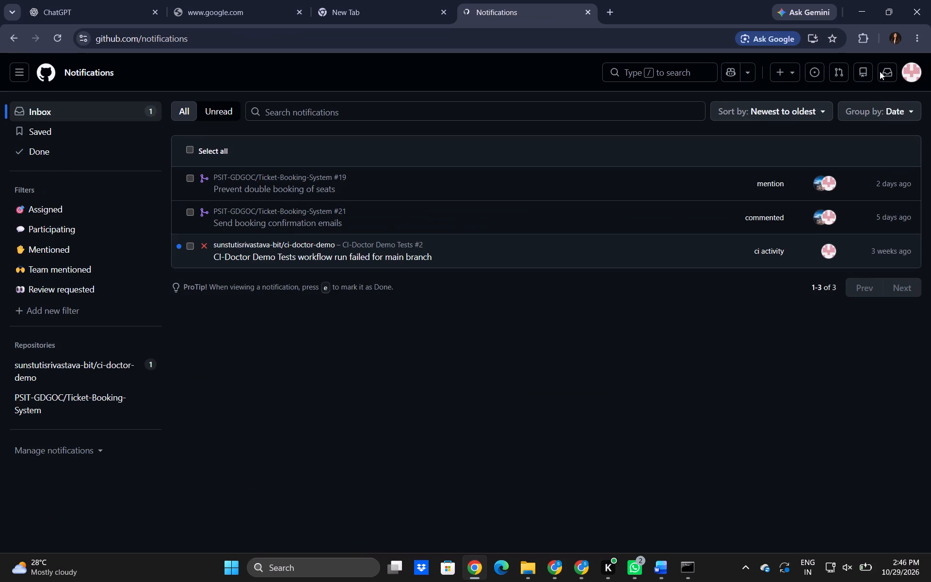
pyautogui.click(909, 65)
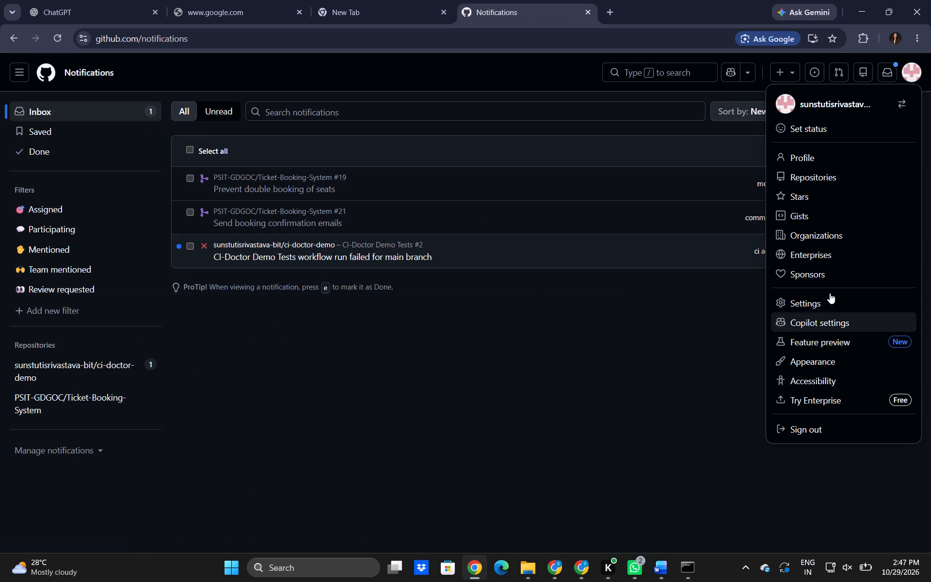
pyautogui.click(839, 232)
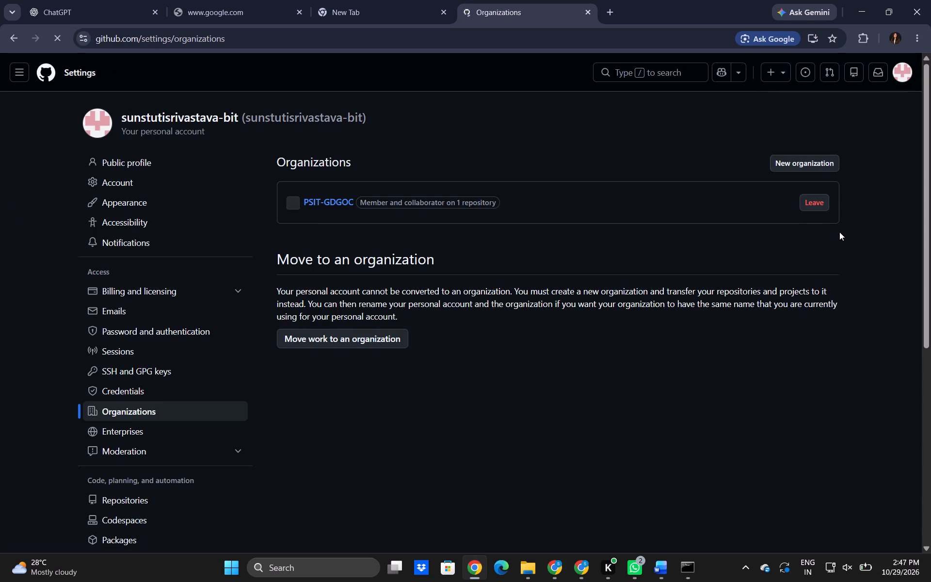
pyautogui.click(337, 201)
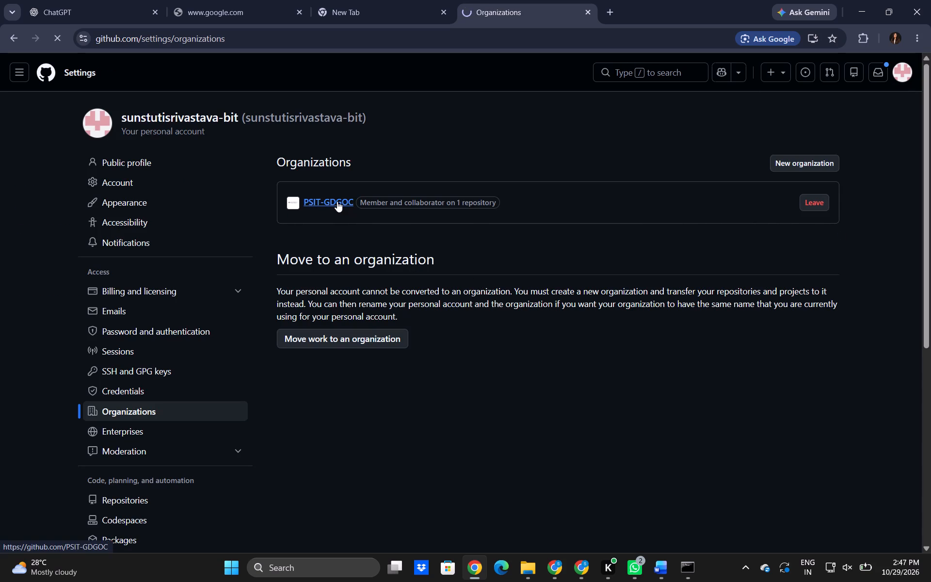
pyautogui.scroll(-3, 359, 425)
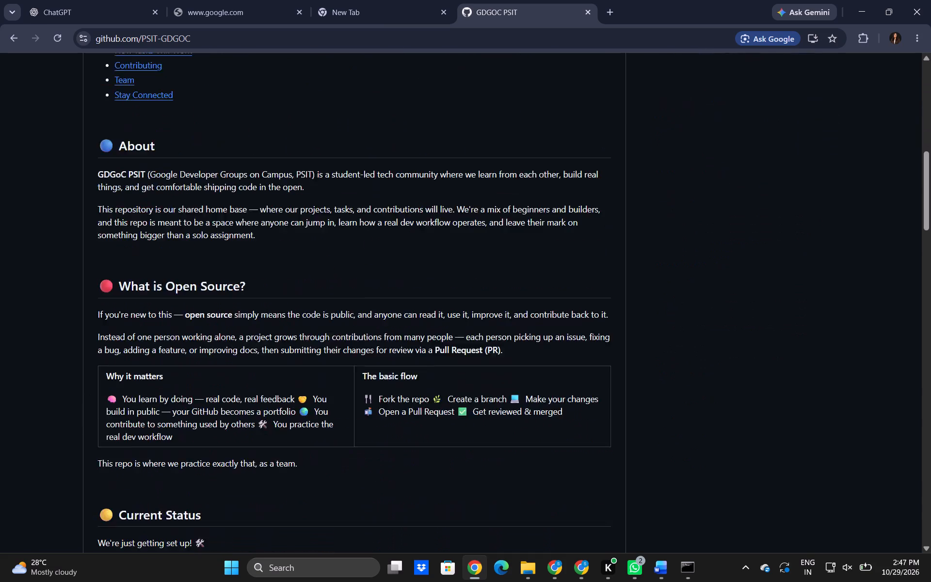
pyautogui.scroll(-7, 359, 425)
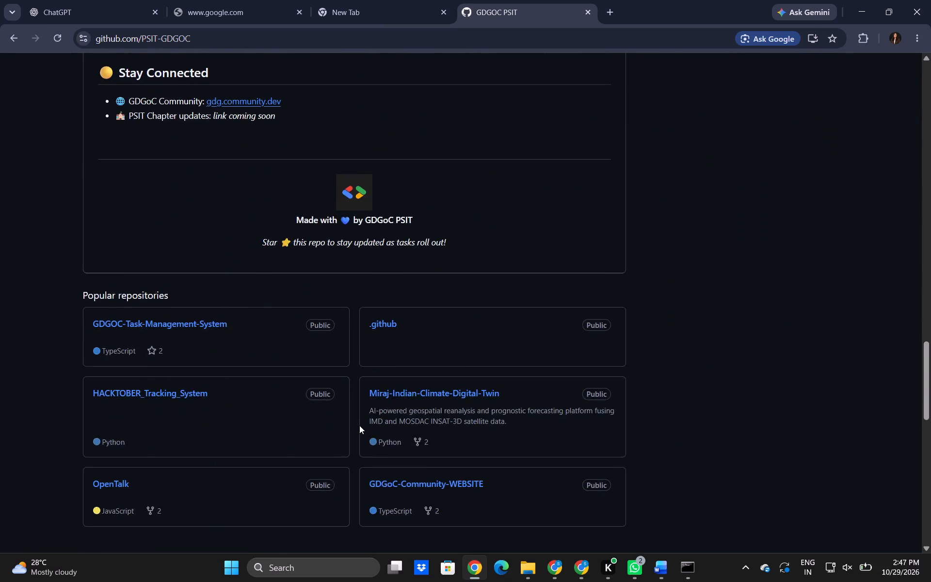
pyautogui.scroll(-6, 359, 425)
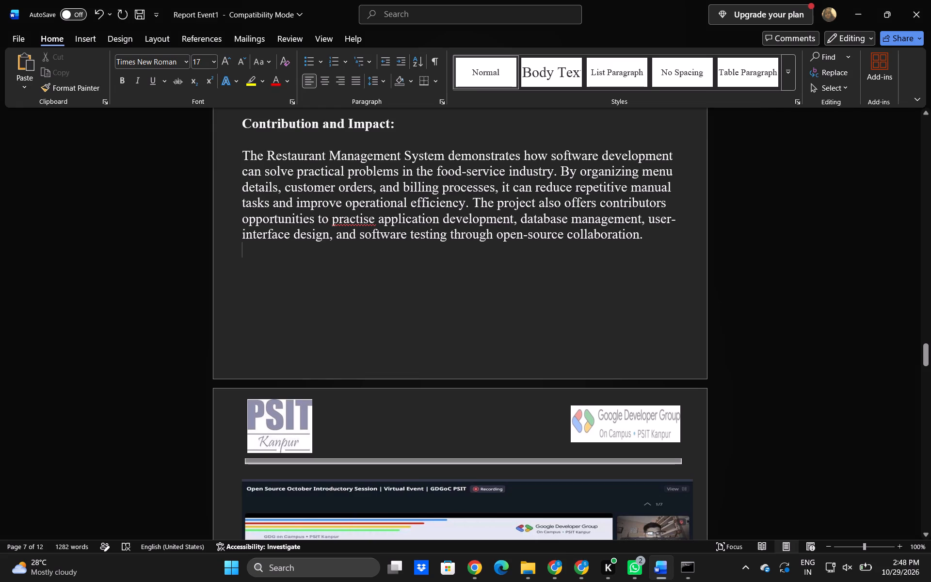
pyautogui.press('Return')
pyautogui.press('Return')
pyautogui.press('Return')
pyautogui.press('Return')
pyautogui.press('Return')
pyautogui.press('Return')
pyautogui.press('Return')
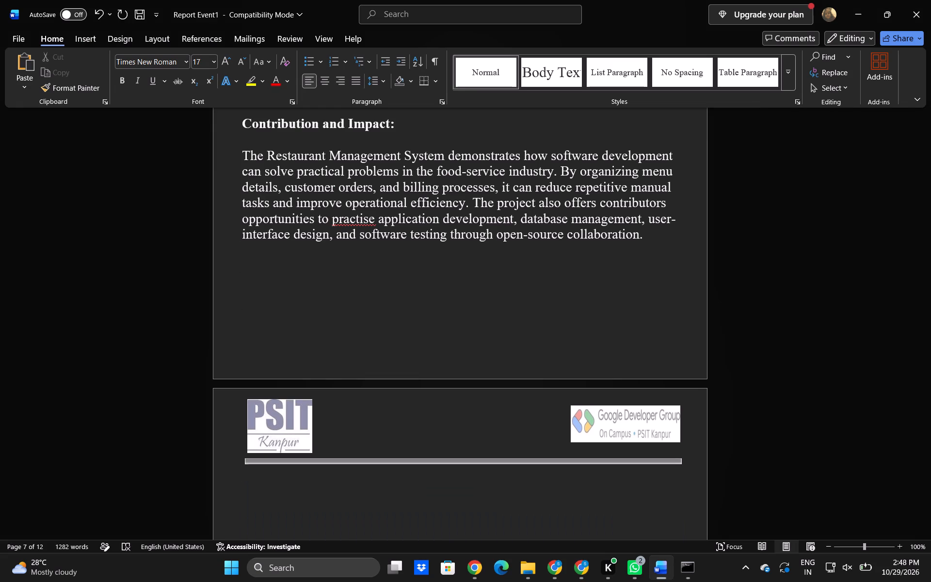
pyautogui.press('Return')
pyautogui.hotkey('ctrl', 'v')
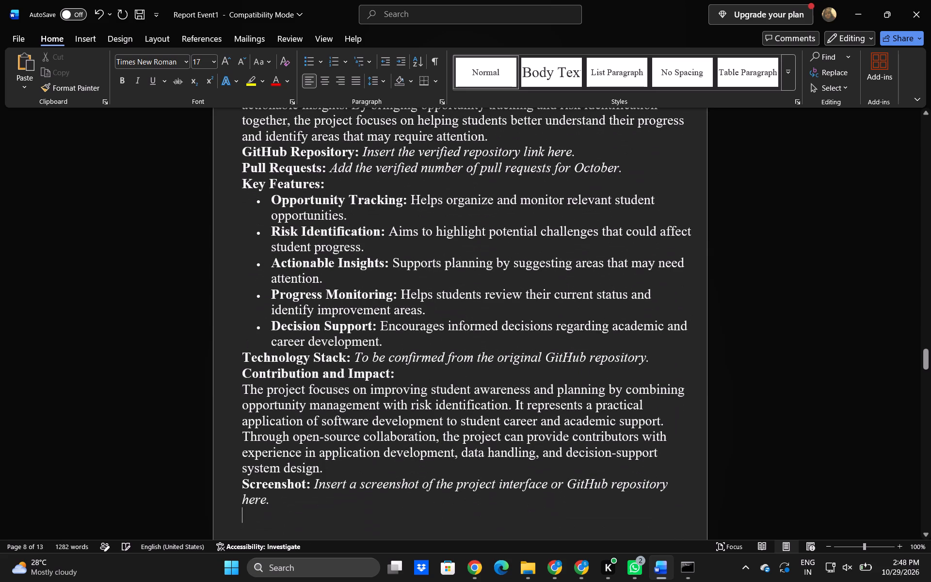
# Add a blank line between Pull Requests and Key Features in the Restaurant Management System section.
pyautogui.scroll(5, 542, 307)
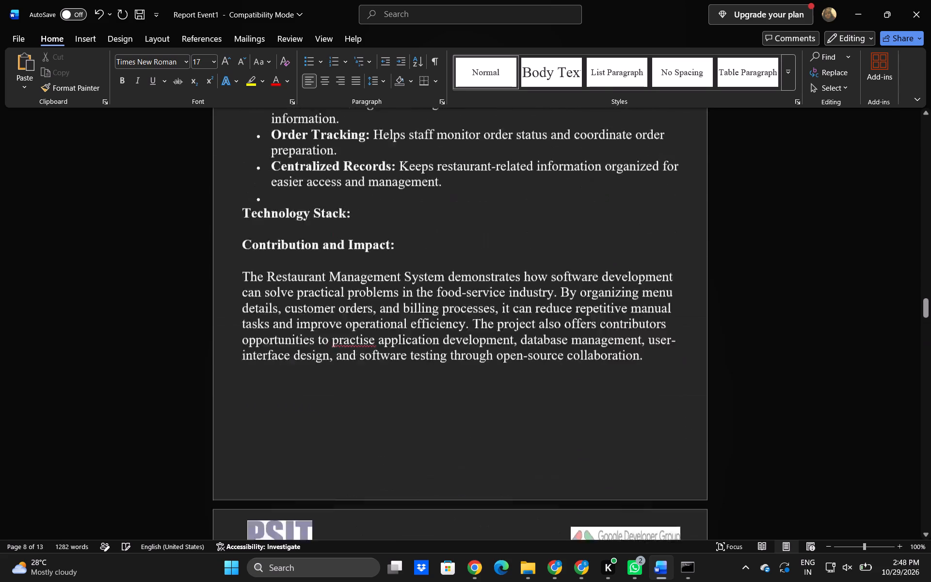
pyautogui.scroll(3, 542, 307)
pyautogui.scroll(-4, 542, 307)
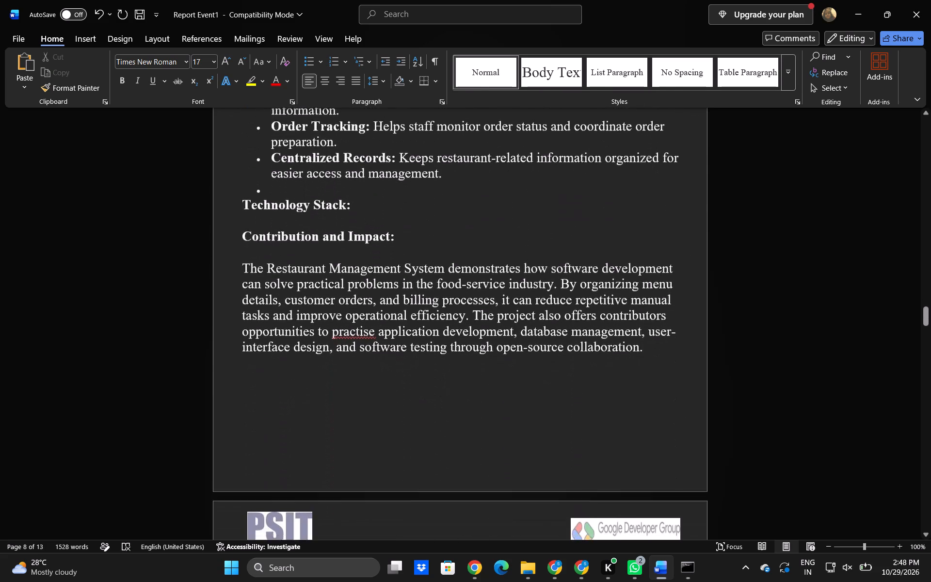
pyautogui.scroll(2, 542, 307)
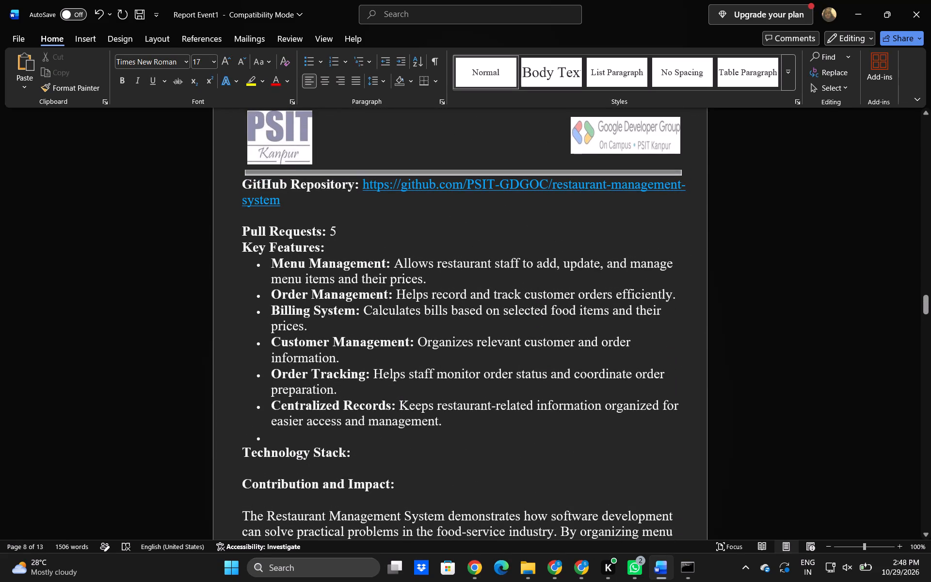
pyautogui.click(378, 232)
pyautogui.press('Return')
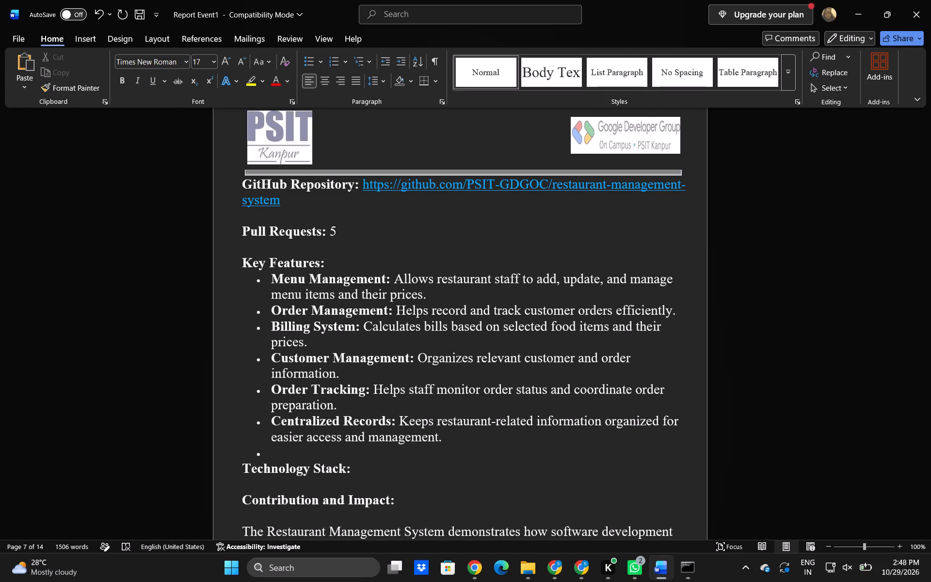
# Insert blank lines after the heading and after the description paragraph of the Student Opportunity Risk & Action Engine section.
pyautogui.scroll(-7, 378, 232)
pyautogui.scroll(1, 378, 232)
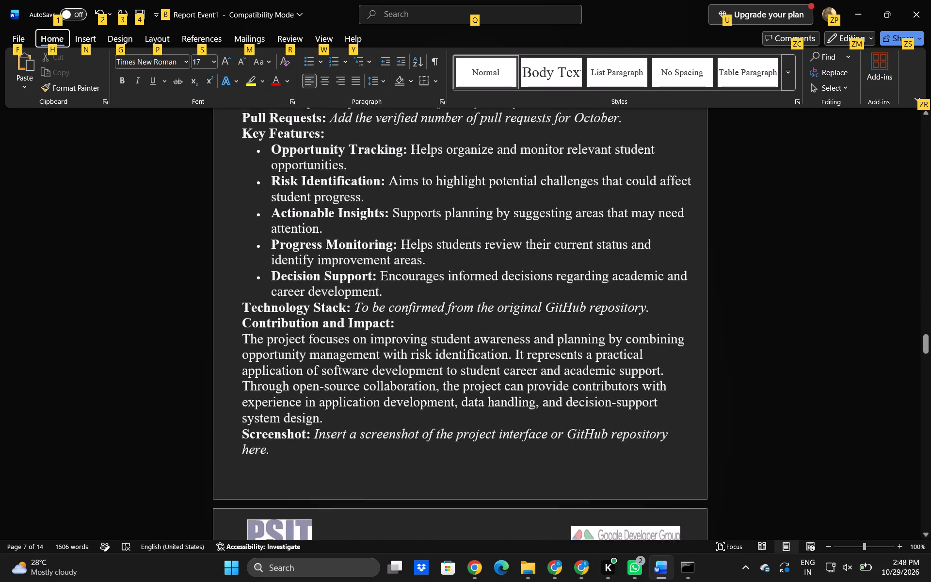
pyautogui.scroll(2, 378, 232)
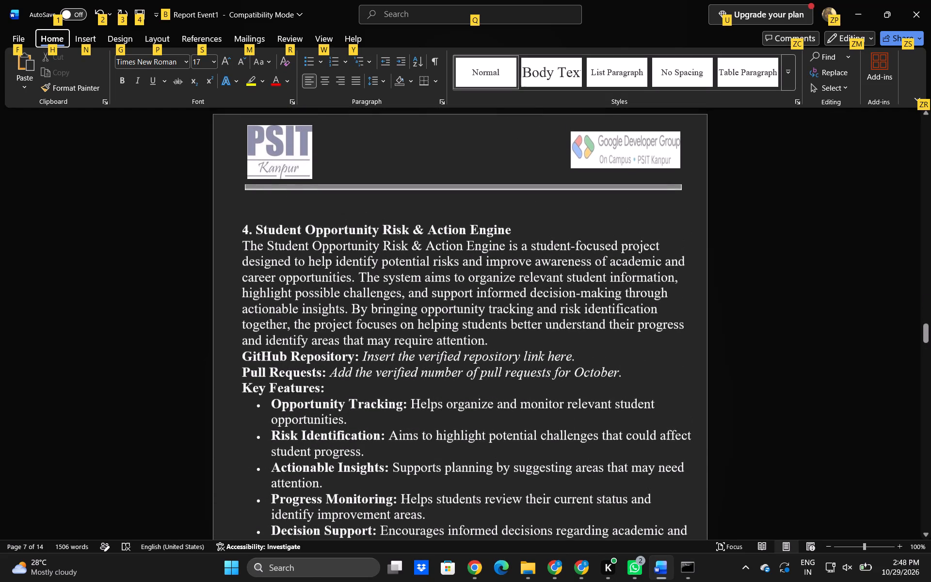
pyautogui.click(532, 225)
pyautogui.press('Return')
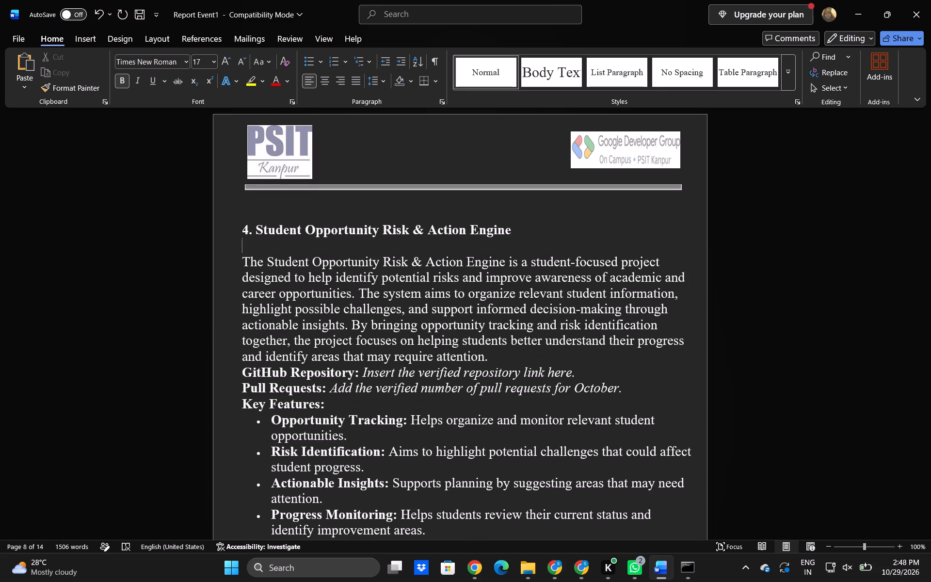
pyautogui.click(498, 358)
pyautogui.press('Return')
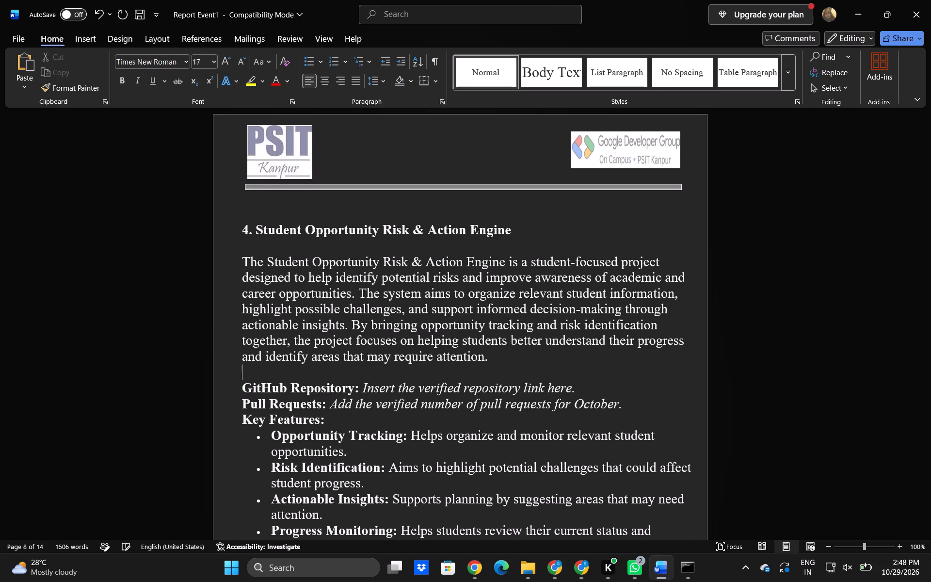
# Insert blank lines after the GitHub Repository line and after the Pull Requests line in section 4.
pyautogui.click(578, 391)
pyautogui.press('Return')
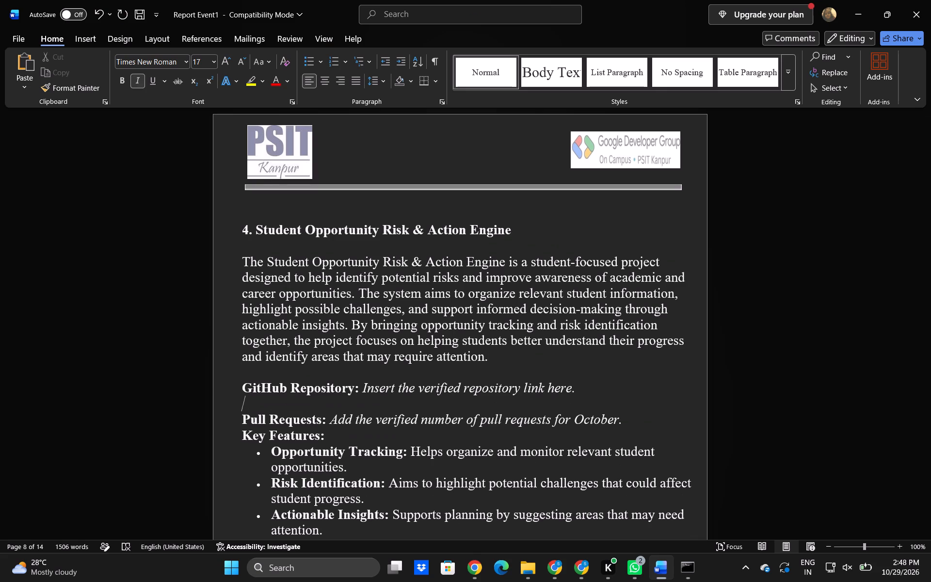
pyautogui.hotkey('ctrl', 'Right')
pyautogui.hotkey('ctrl', 'Right')
pyautogui.hotkey('ctrl', 'Right')
pyautogui.hotkey('ctrl', 'Right')
pyautogui.hotkey('ctrl', 'Right')
pyautogui.hotkey('ctrl', 'Right')
pyautogui.hotkey('ctrl', 'Right')
pyautogui.hotkey('ctrl', 'Right')
pyautogui.hotkey('ctrl', 'Right')
pyautogui.hotkey('ctrl', 'Right')
pyautogui.hotkey('ctrl', 'Right')
pyautogui.hotkey('ctrl', 'Right')
pyautogui.hotkey('ctrl', 'Right')
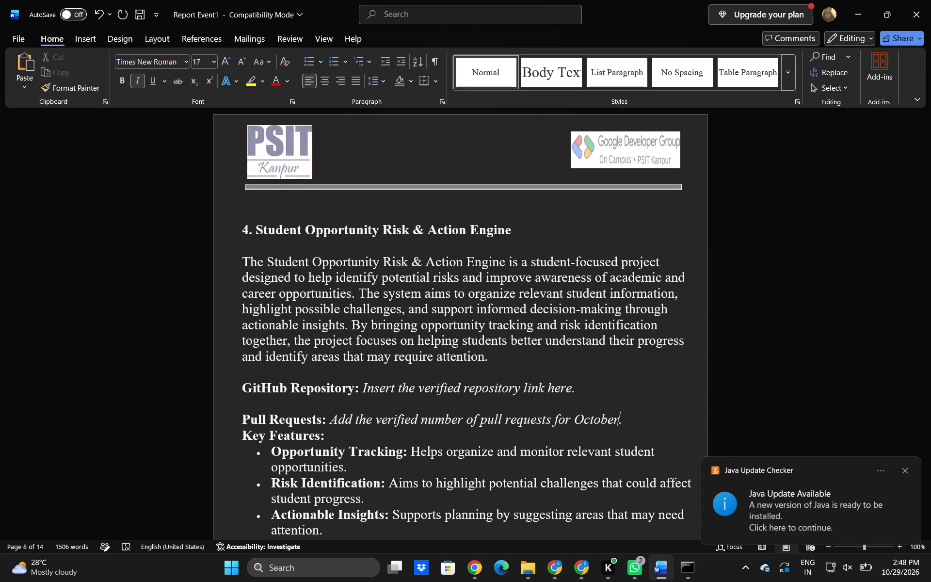
pyautogui.hotkey('ctrl', 'Right')
pyautogui.press('Return')
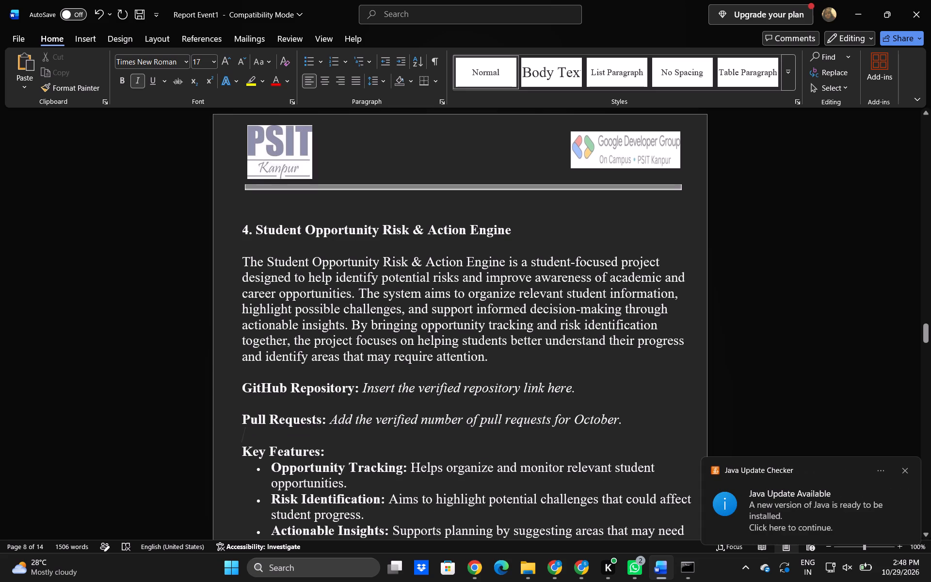
# Insert an empty line after the Decision Support bullet and another after the Technology Stack line in section 4.
pyautogui.scroll(-1, 422, 487)
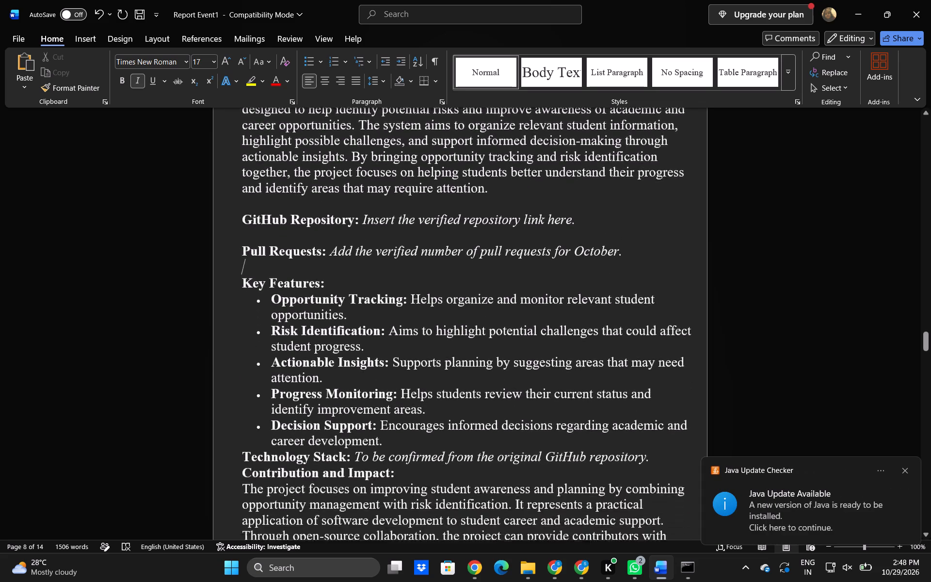
pyautogui.scroll(-1, 422, 487)
pyautogui.click(390, 410)
pyautogui.press('Return')
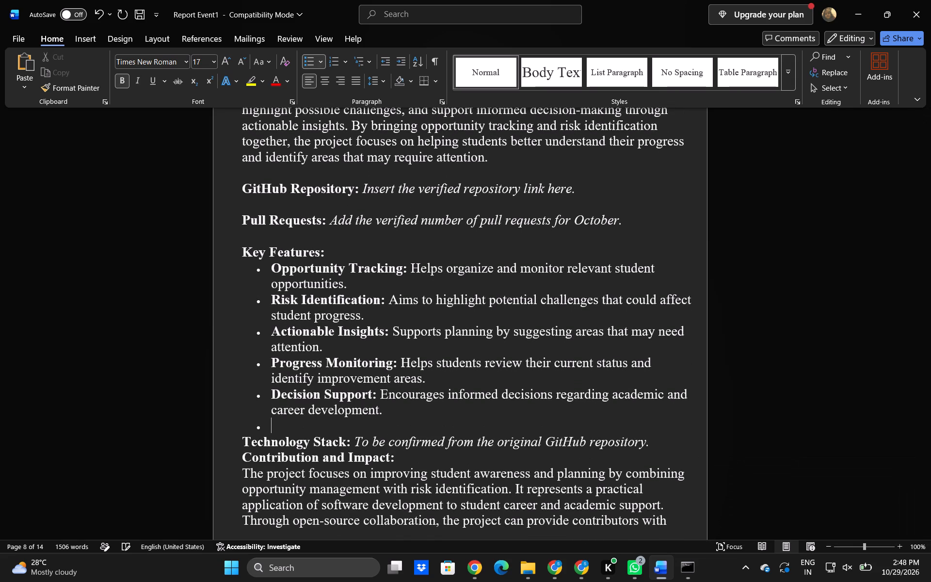
pyautogui.click(657, 449)
pyautogui.press('Return')
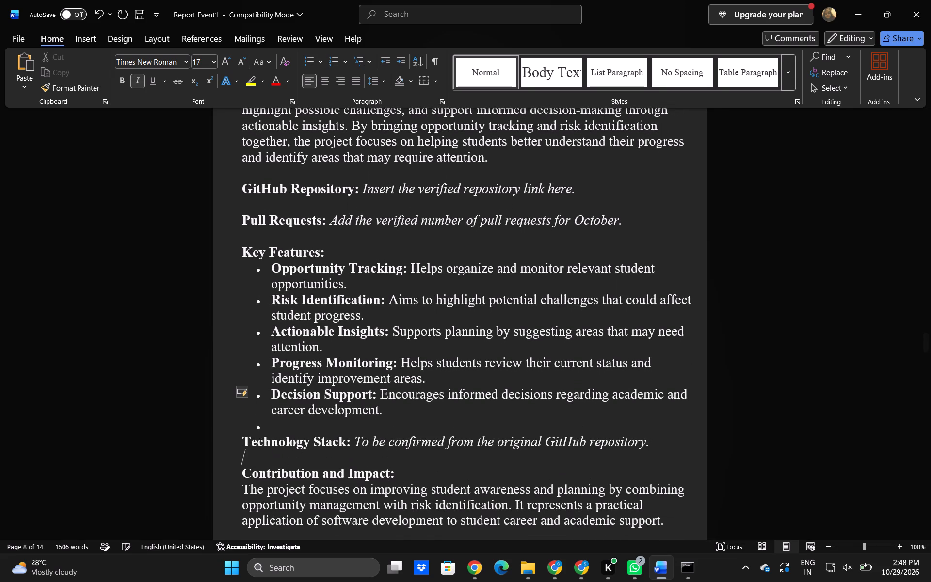
# Switch to the PSIT-GDGOC page in Chrome, look through its repositories and open the organization's full repository list.
pyautogui.hotkey('alt', 'Tab')
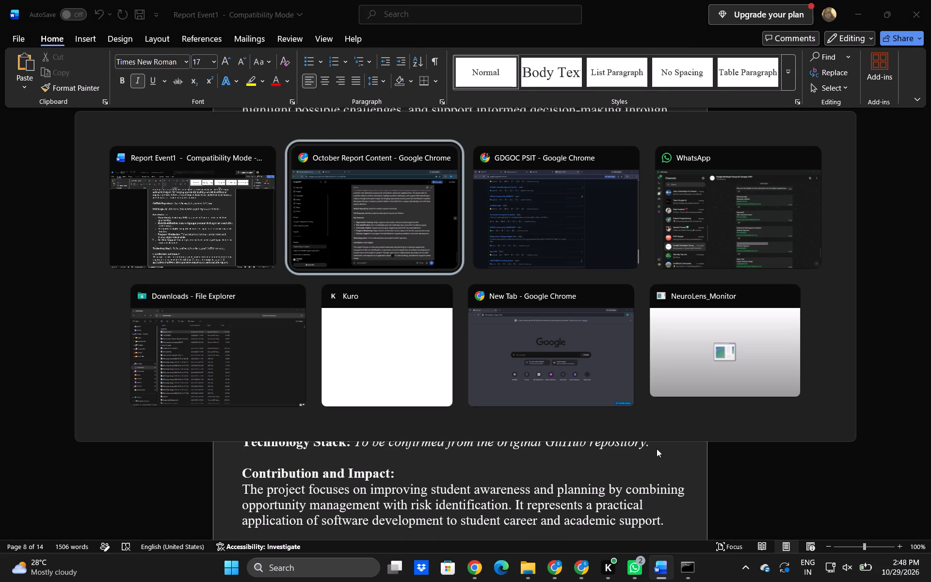
pyautogui.hotkey('alt', 'Tab')
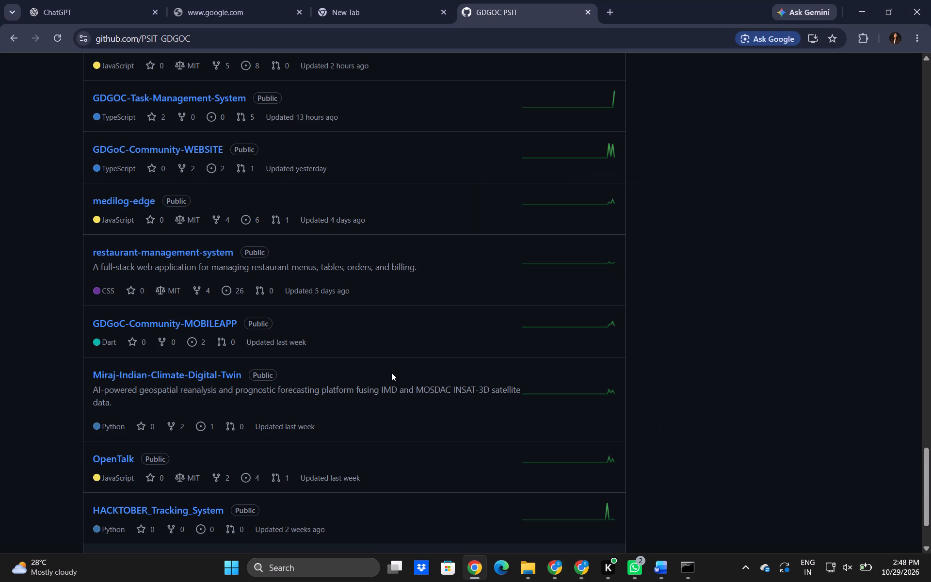
pyautogui.hscroll(1, 391, 372)
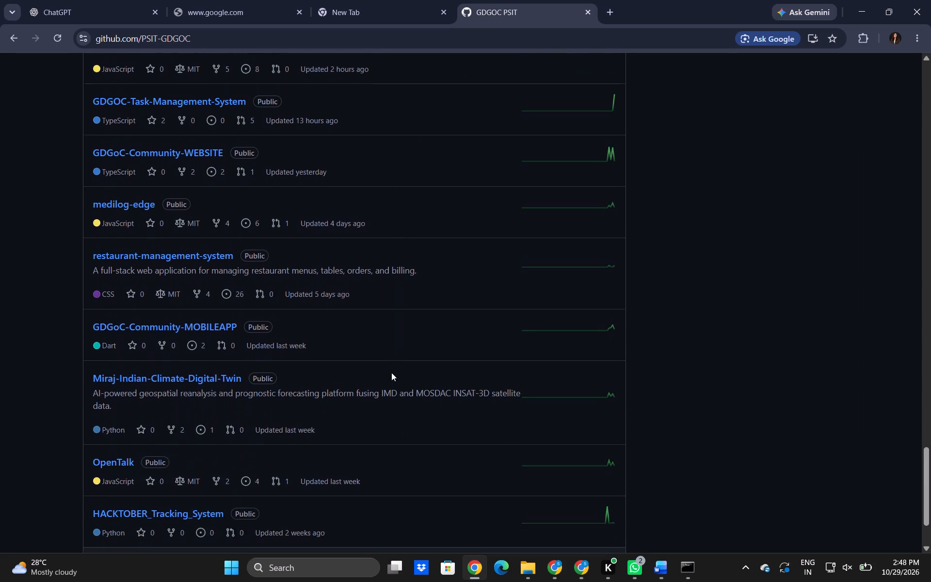
pyautogui.hscroll(1, 391, 372)
pyautogui.scroll(2, 391, 372)
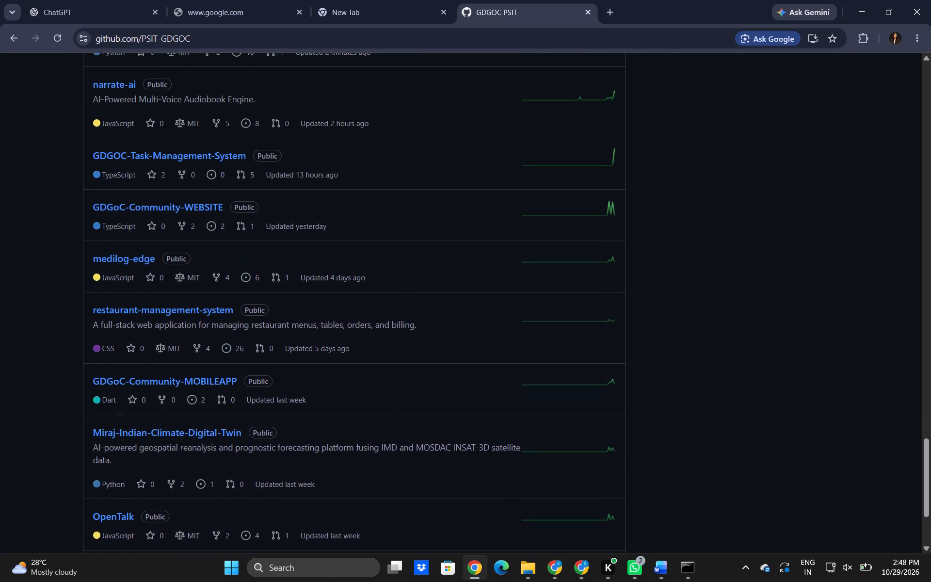
pyautogui.scroll(5, 391, 372)
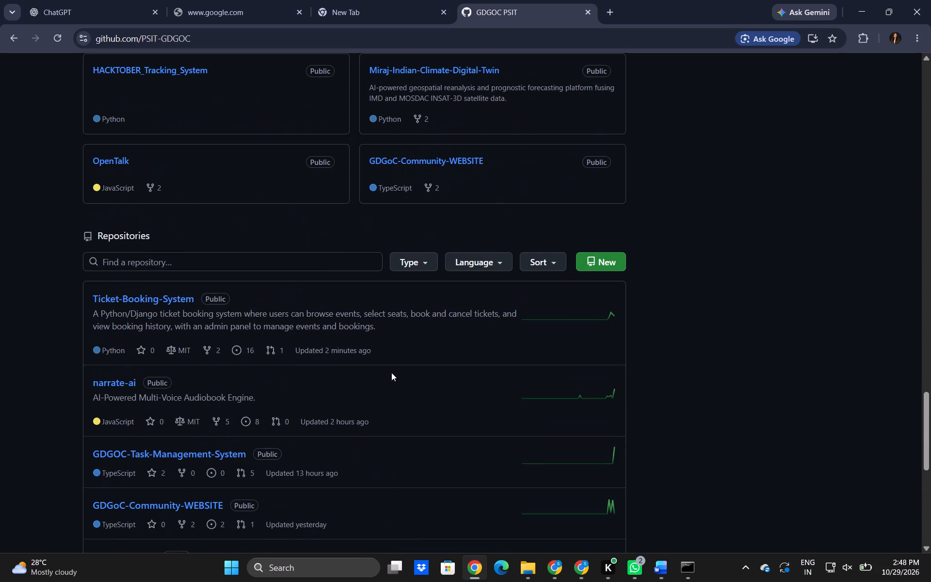
pyautogui.scroll(1, 391, 372)
pyautogui.scroll(-2, 391, 372)
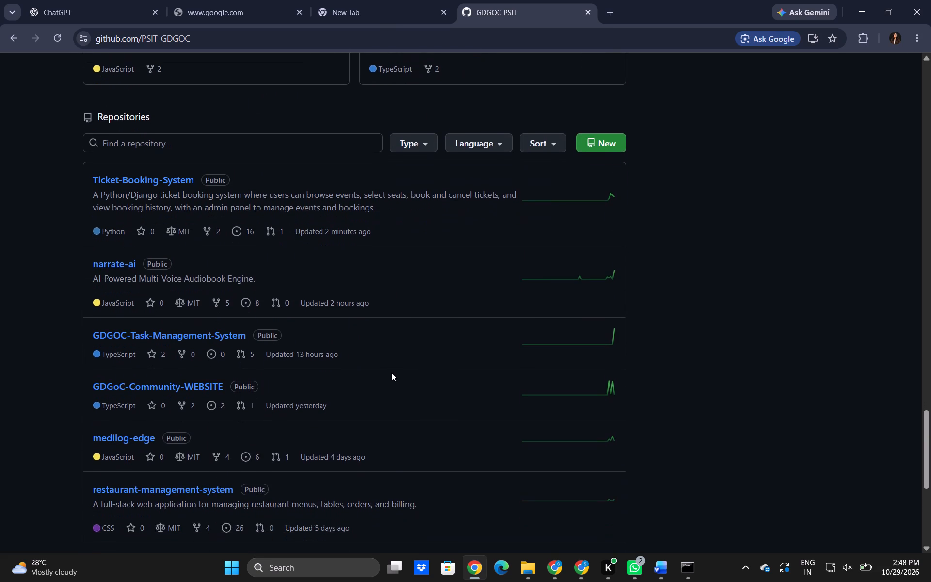
pyautogui.scroll(-4, 391, 372)
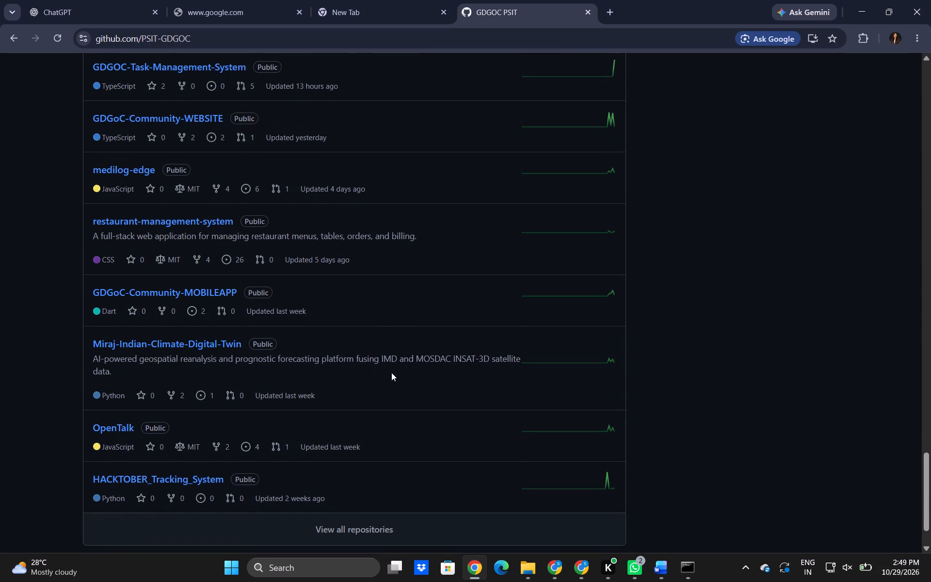
pyautogui.scroll(-1, 391, 372)
pyautogui.click(320, 508)
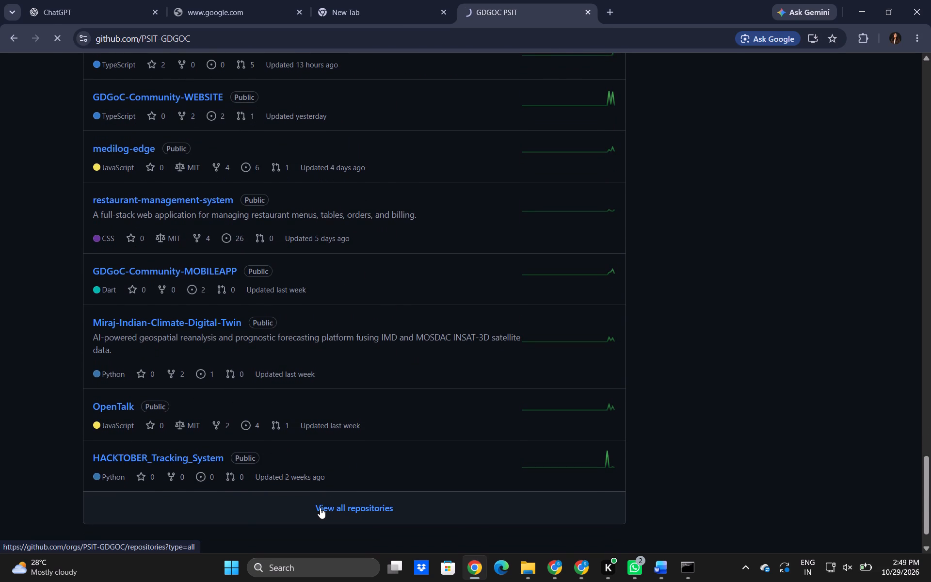
# Open the student-opportunity-risk-action-engine repository and view its pull requests.
pyautogui.scroll(-3, 320, 508)
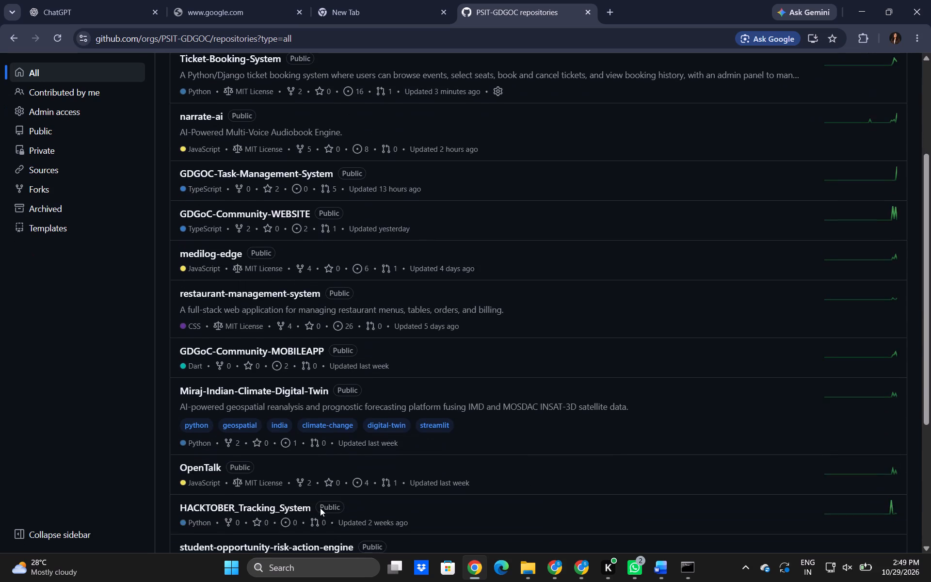
pyautogui.scroll(-3, 320, 508)
pyautogui.click(294, 442)
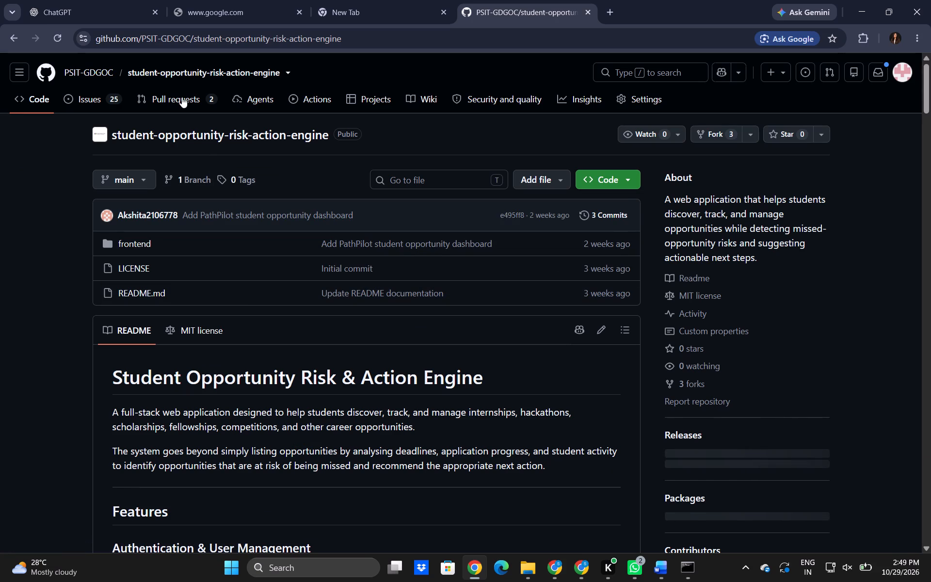
pyautogui.click(182, 97)
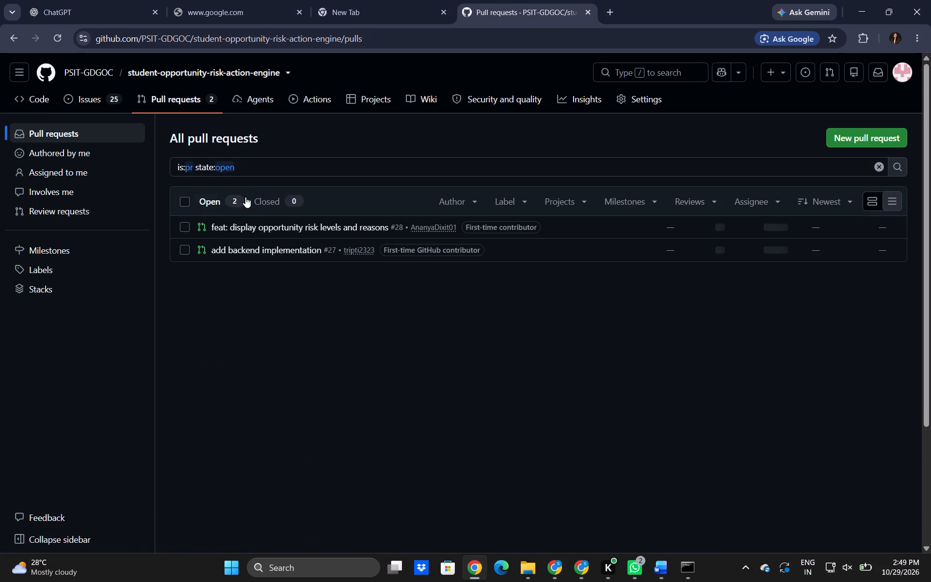
# Back in the Word report, replace the italic Pull Requests placeholder in the Student Opportunity Risk & Action Engine section with 2.
pyautogui.hotkey('alt', 'Tab')
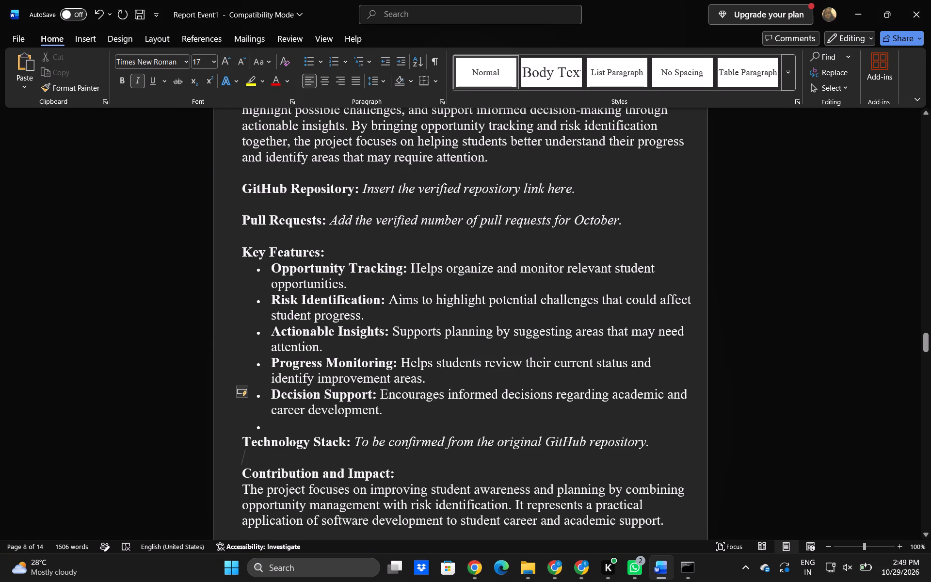
pyautogui.click(626, 219)
pyautogui.hotkey('ctrl', 'BackSpace')
pyautogui.hotkey('ctrl', 'BackSpace')
pyautogui.hotkey('ctrl', 'BackSpace')
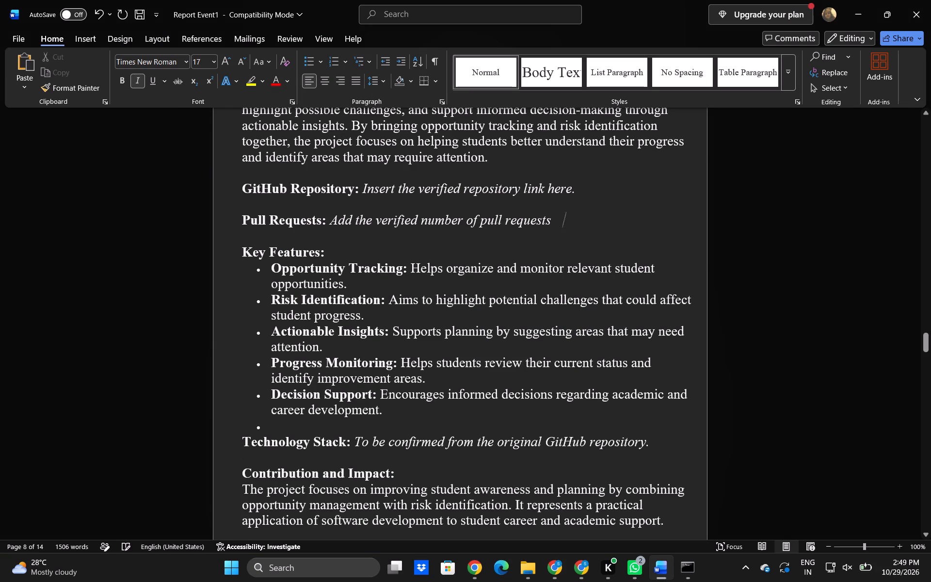
pyautogui.hotkey('ctrl', 'BackSpace')
pyautogui.hotkey('ctrl', 'BackSpace')
pyautogui.hotkey('ctrl', 'BackSpace')
pyautogui.hotkey('ctrl', 'BackSpace')
pyautogui.hotkey('ctrl', 'BackSpace')
pyautogui.hotkey('ctrl', 'BackSpace')
pyautogui.hotkey('ctrl', 'BackSpace')
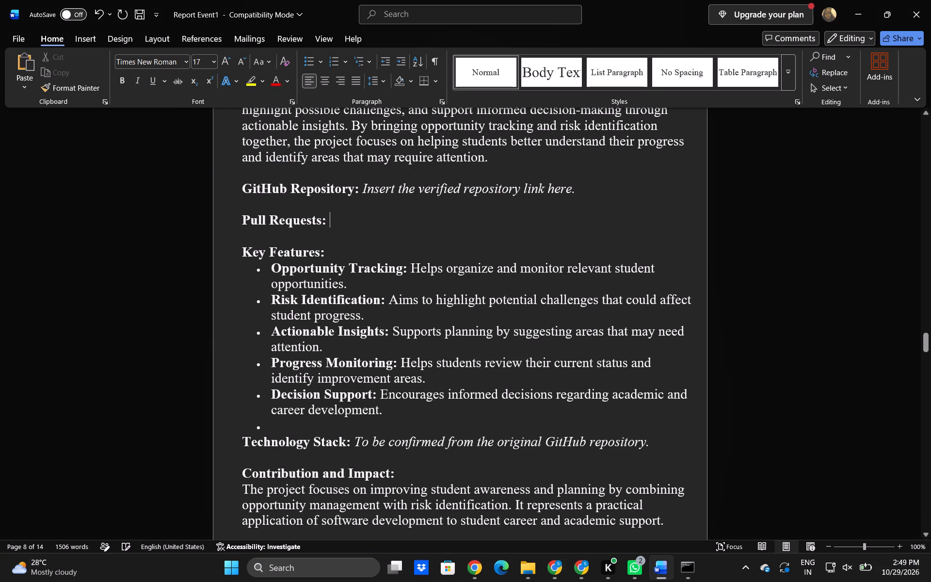
pyautogui.press('2')
# Return to Chrome and copy the web address of the student-opportunity-risk-action-engine repository's main code page.
pyautogui.hotkey('alt', 'Tab')
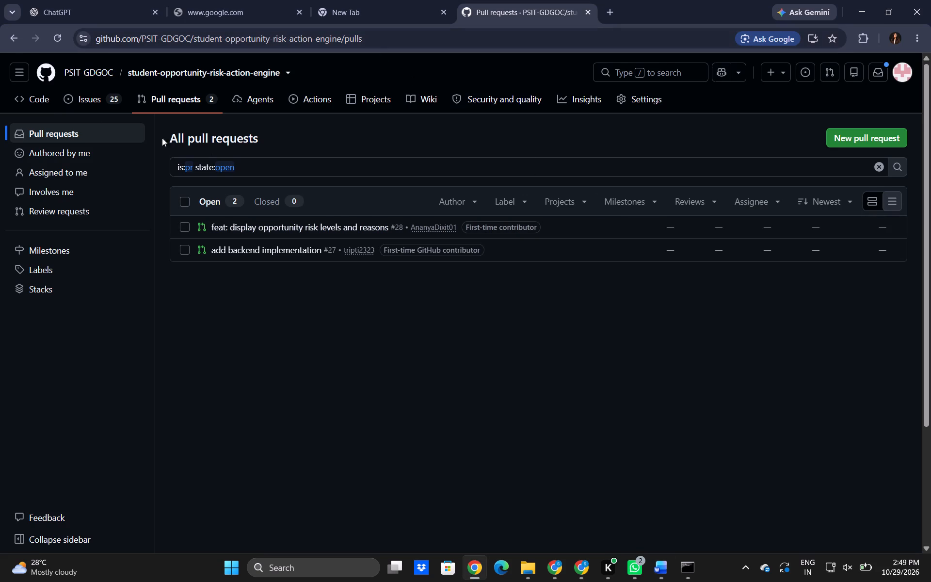
pyautogui.click(43, 103)
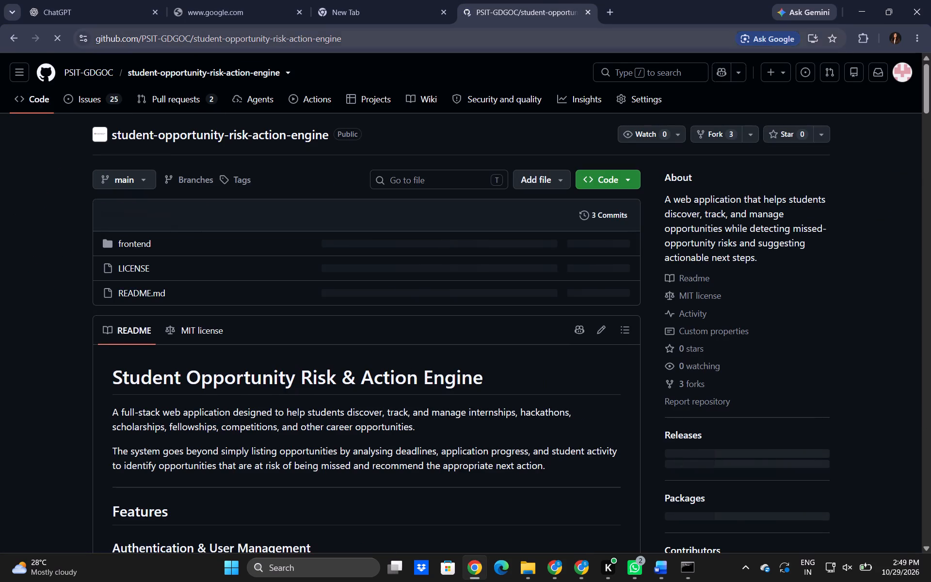
pyautogui.tripleClick(324, 32)
pyautogui.hotkey('ctrl', 'c')
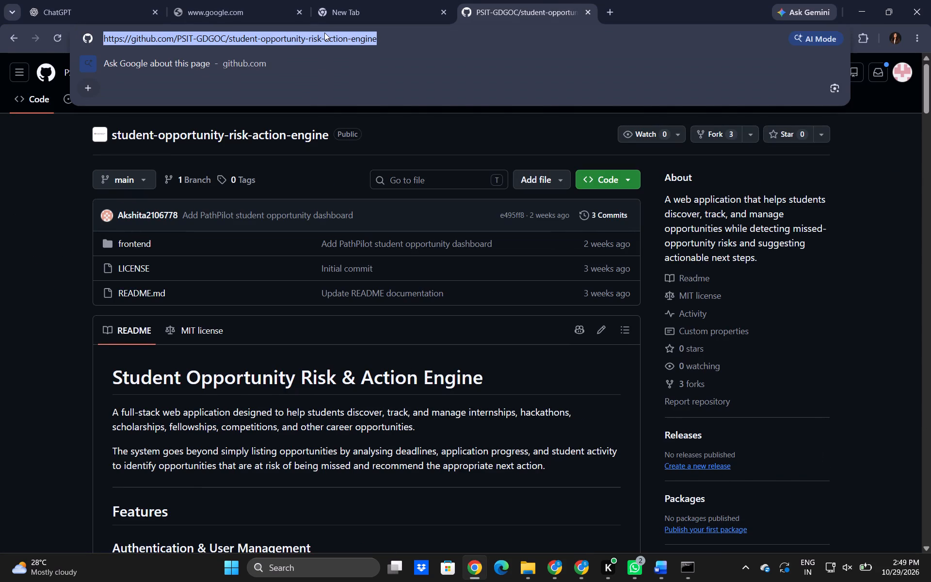
pyautogui.hotkey('alt', 'Tab')
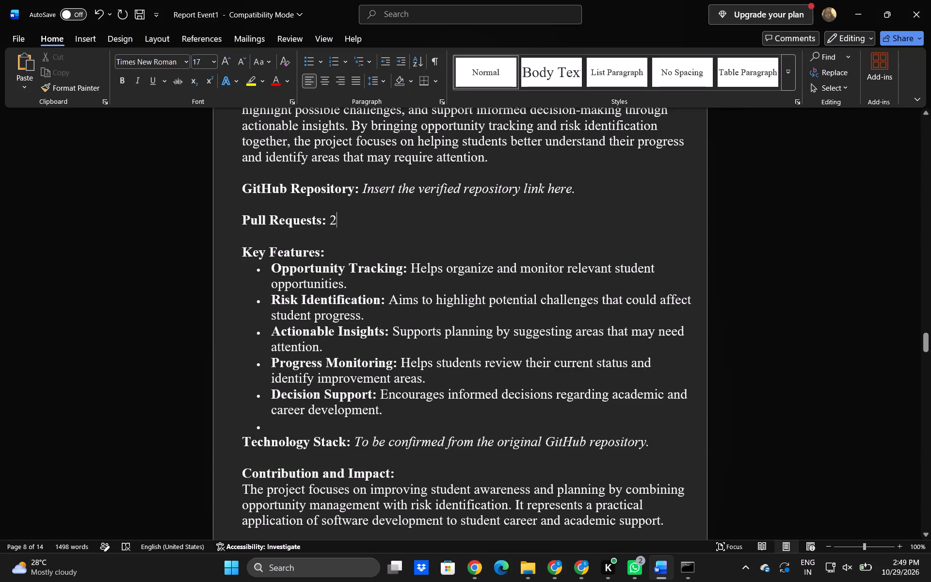
pyautogui.click(579, 187)
pyautogui.hotkey('ctrl', 'BackSpace')
pyautogui.hotkey('ctrl', 'BackSpace')
pyautogui.hotkey('ctrl', 'BackSpace')
pyautogui.hotkey('ctrl', 'BackSpace')
pyautogui.hotkey('ctrl', 'BackSpace')
pyautogui.hotkey('ctrl', 'BackSpace')
pyautogui.hotkey('ctrl', 'BackSpace')
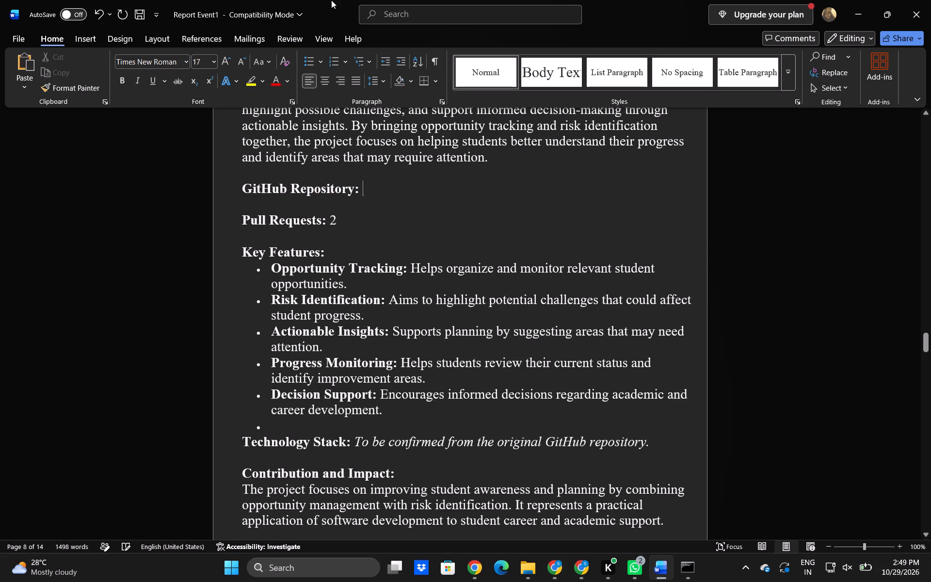
pyautogui.click(74, 43)
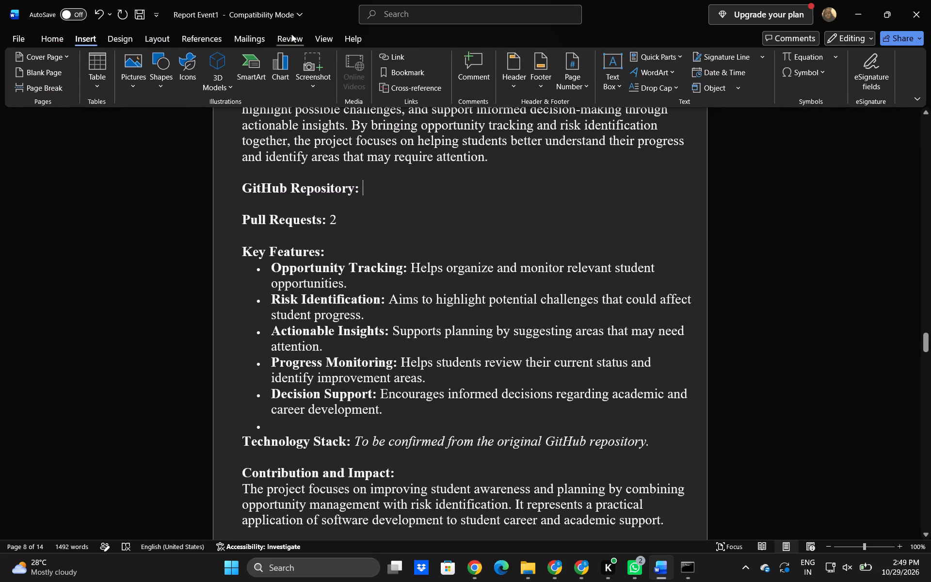
pyautogui.click(404, 55)
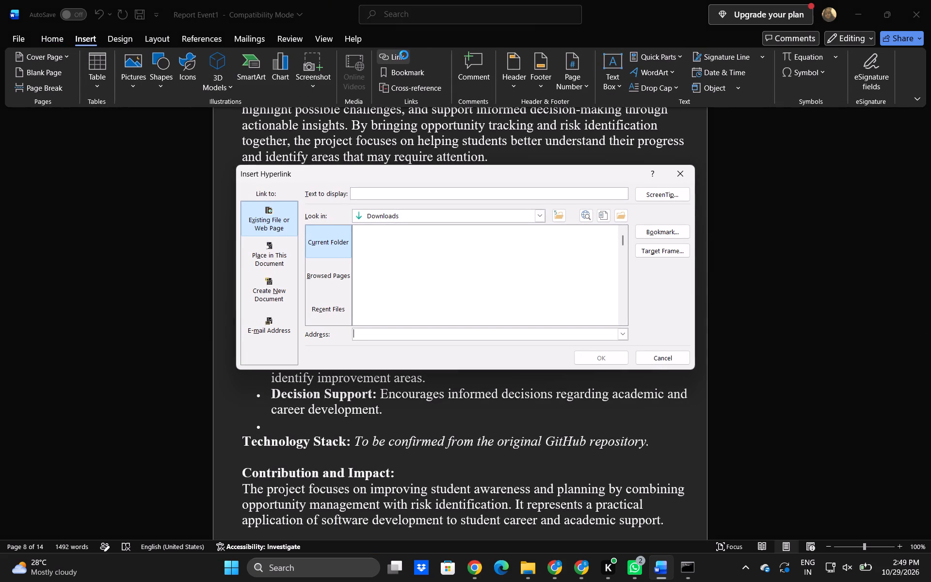
pyautogui.hotkey('ctrl', 'v')
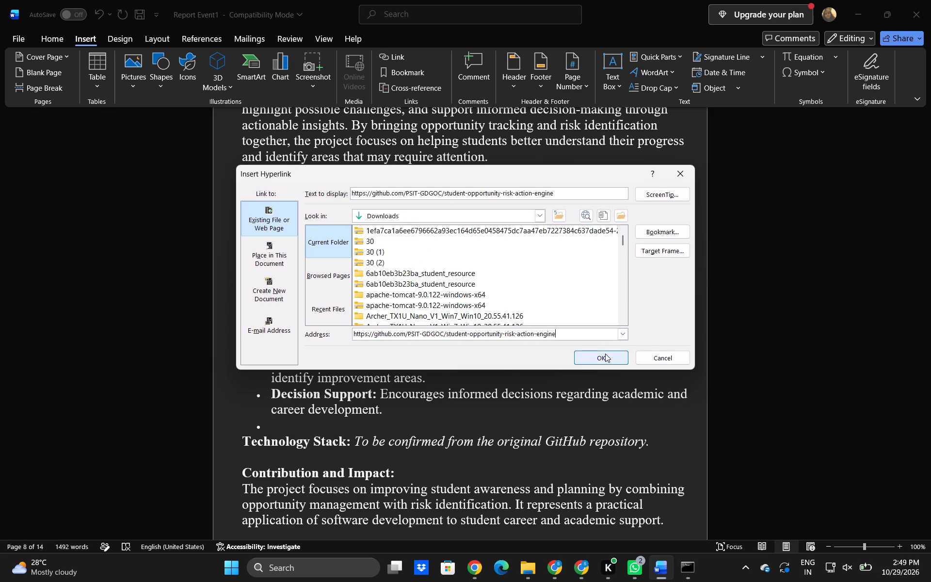
pyautogui.click(605, 354)
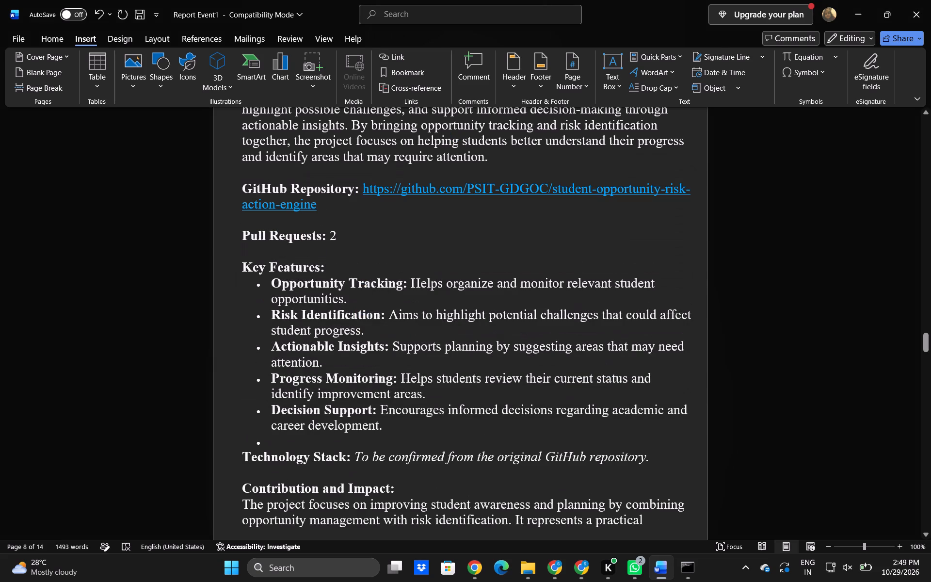
# Switch to Chrome and find the Tech Stack section in the student-opportunity-risk-action-engine README.
pyautogui.hotkey('alt', 'Tab')
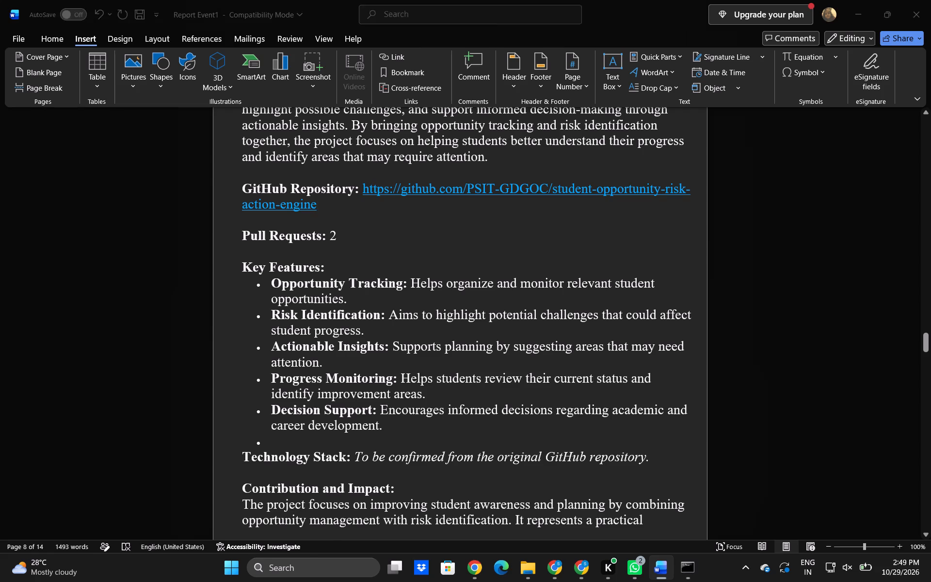
pyautogui.scroll(-5, 184, 461)
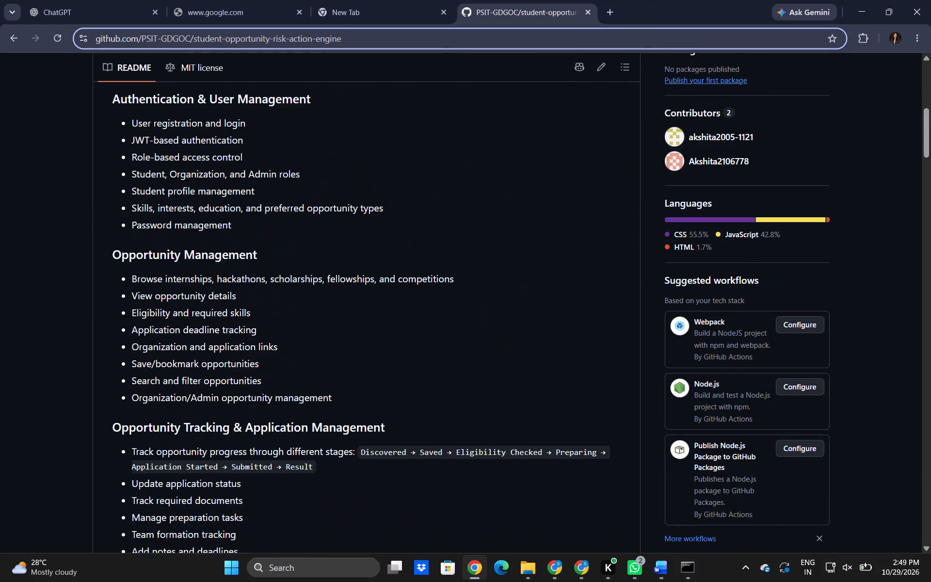
pyautogui.scroll(-7, 184, 461)
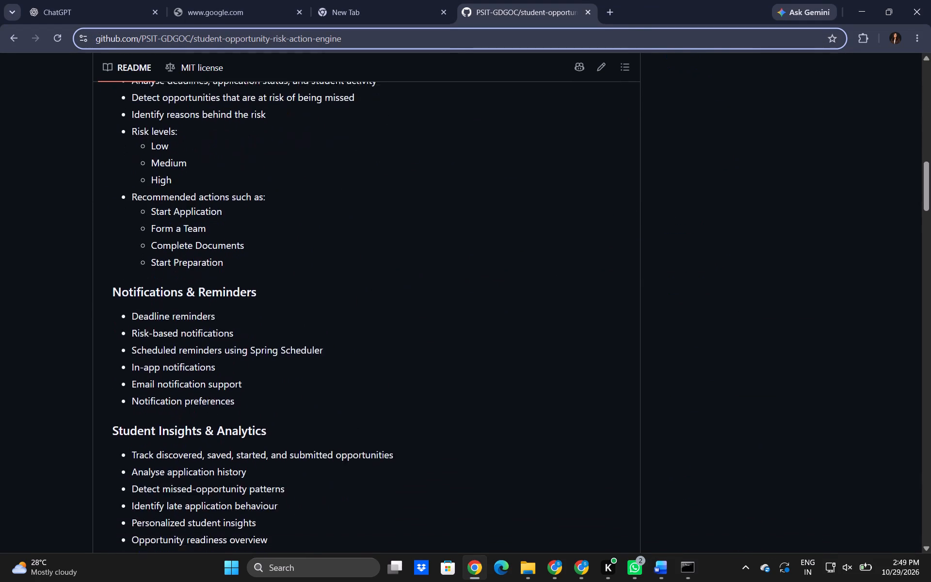
pyautogui.scroll(-10, 184, 461)
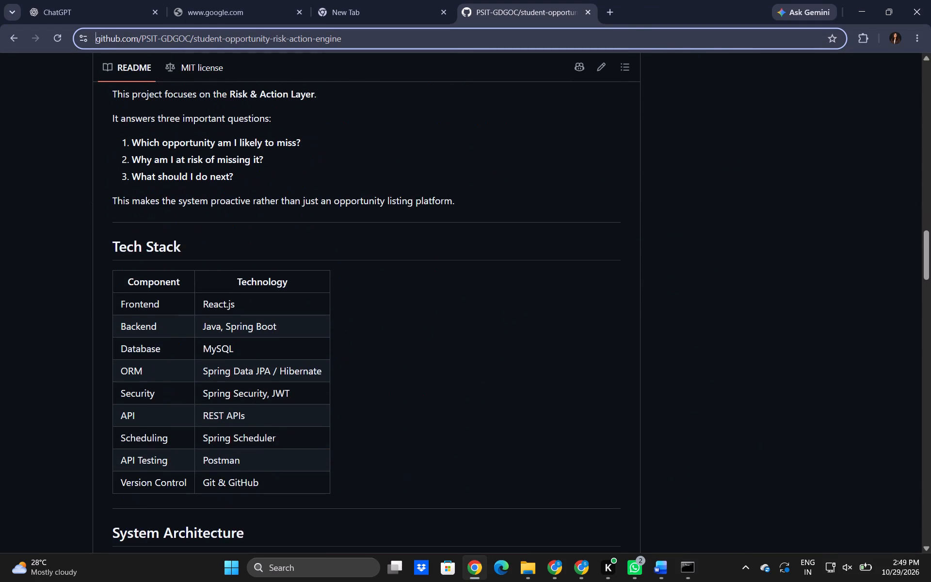
# Back in the Word report, delete the whole Screenshot placeholder line, label included, ending the Student Opportunity Risk & Action Engine section.
pyautogui.scroll(-2, 184, 461)
pyautogui.hotkey('alt', 'Tab')
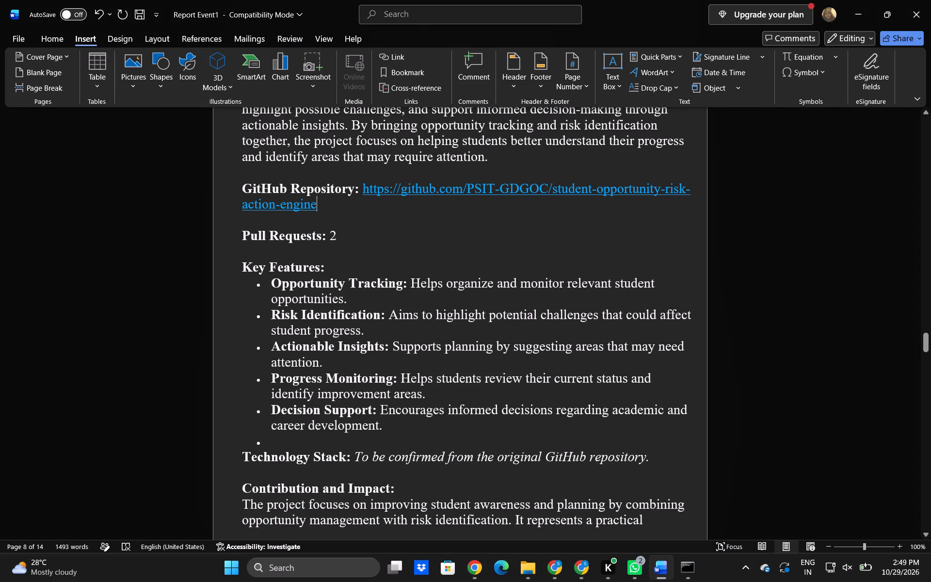
pyautogui.scroll(-4, 184, 461)
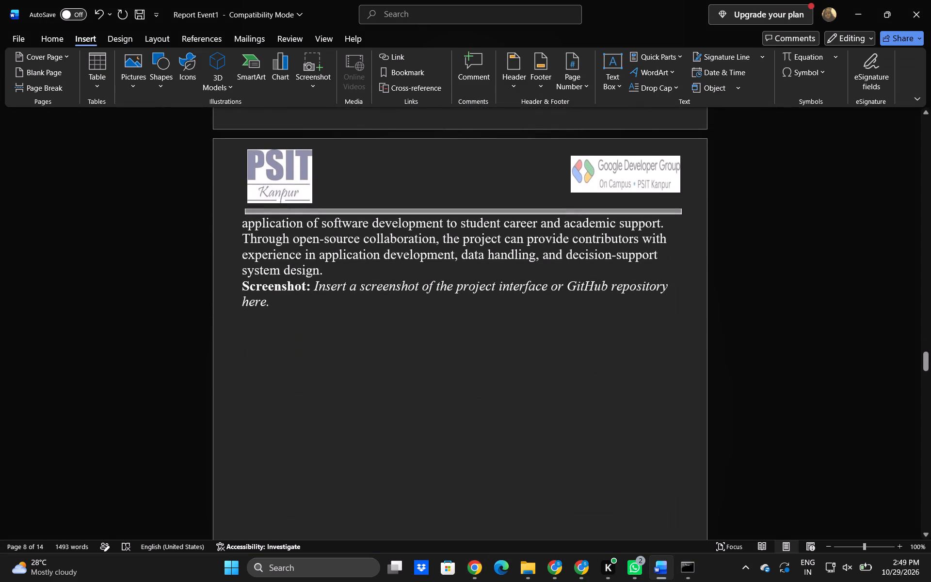
pyautogui.click(241, 224)
pyautogui.press('Return')
pyautogui.click(281, 307)
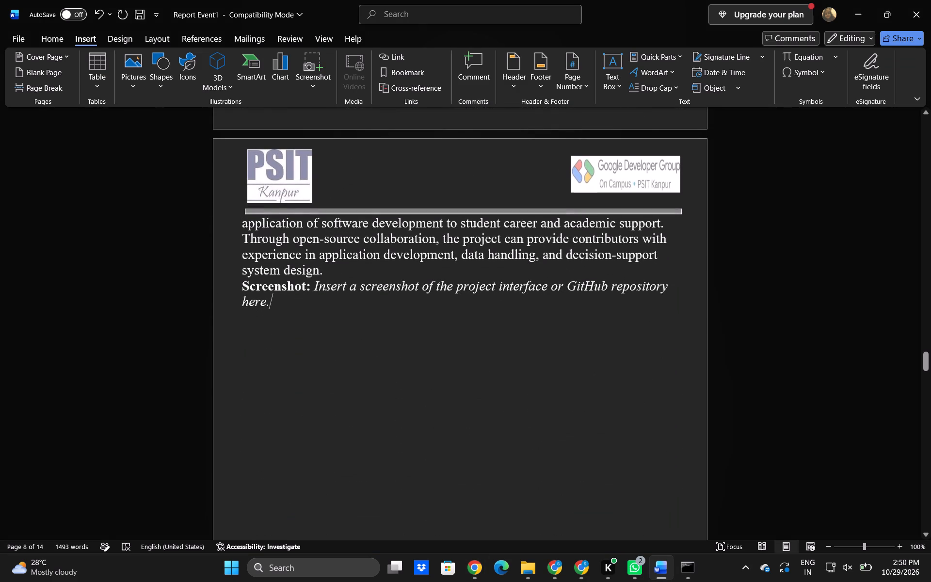
pyautogui.hotkey('ctrl', 'BackSpace')
pyautogui.hotkey('ctrl', 'BackSpace')
pyautogui.hotkey('ctrl', 'BackSpace')
pyautogui.hotkey('ctrl', 'BackSpace')
pyautogui.hotkey('ctrl', 'BackSpace')
pyautogui.hotkey('ctrl', 'BackSpace')
pyautogui.hotkey('ctrl', 'BackSpace')
pyautogui.hotkey('ctrl', 'BackSpace')
pyautogui.hotkey('ctrl', 'BackSpace')
pyautogui.hotkey('ctrl', 'BackSpace')
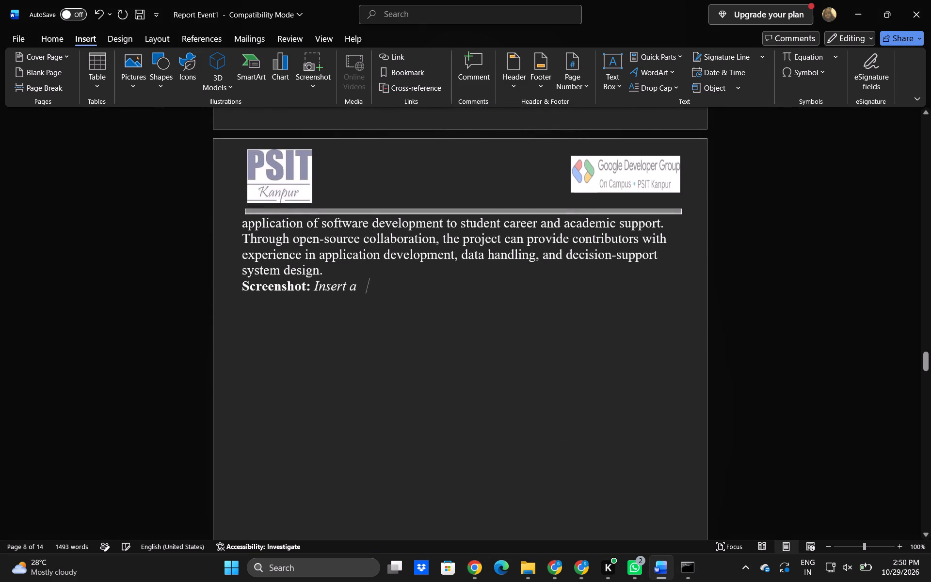
pyautogui.hotkey('ctrl', 'BackSpace')
pyautogui.hotkey('ctrl', 'BackSpace')
pyautogui.hotkey('ctrl', 'BackSpace')
pyautogui.hotkey('ctrl', 'BackSpace')
# Switch back to the student-opportunity-risk-action-engine repository page in Chrome.
pyautogui.hotkey('alt', 'Tab')
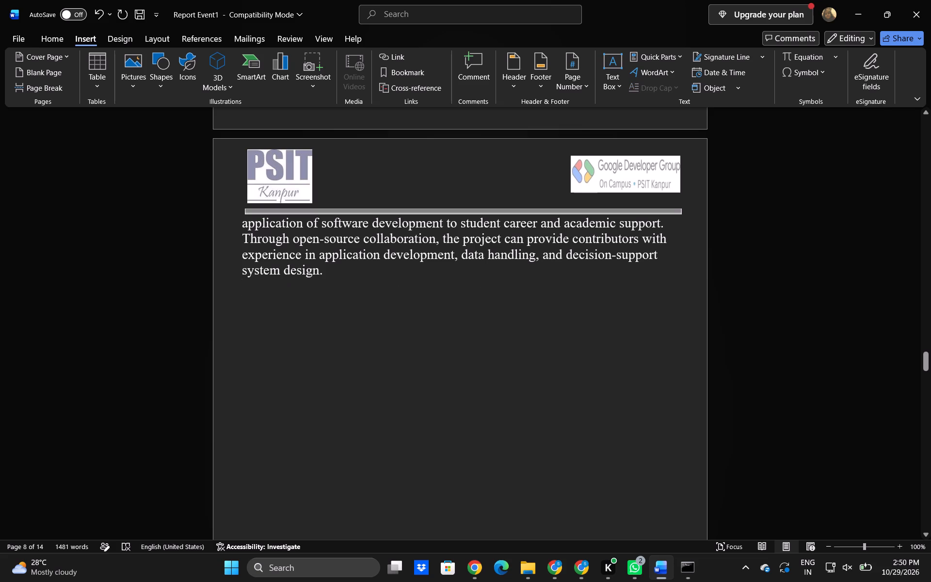
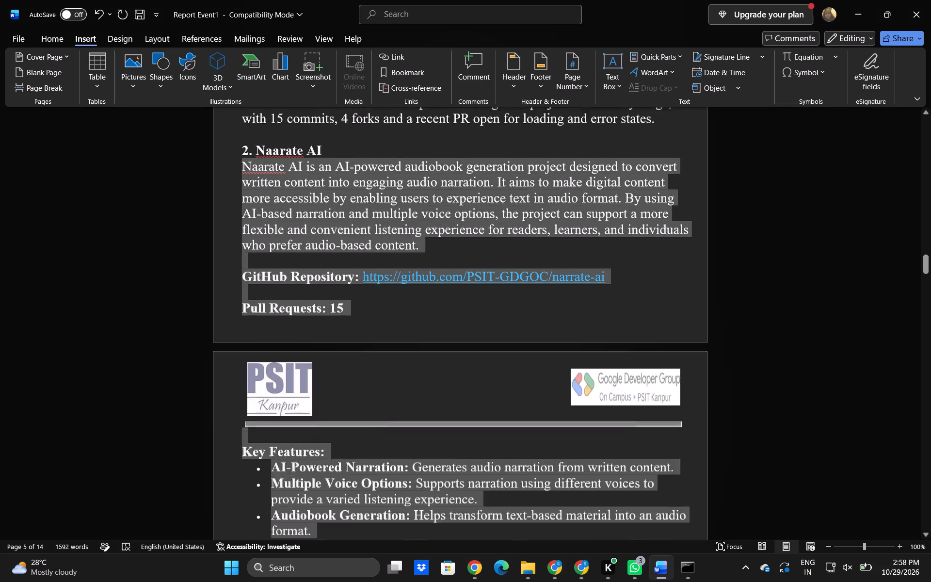
pyautogui.moveTo(413, 571); pyautogui.dragTo(578, 441)
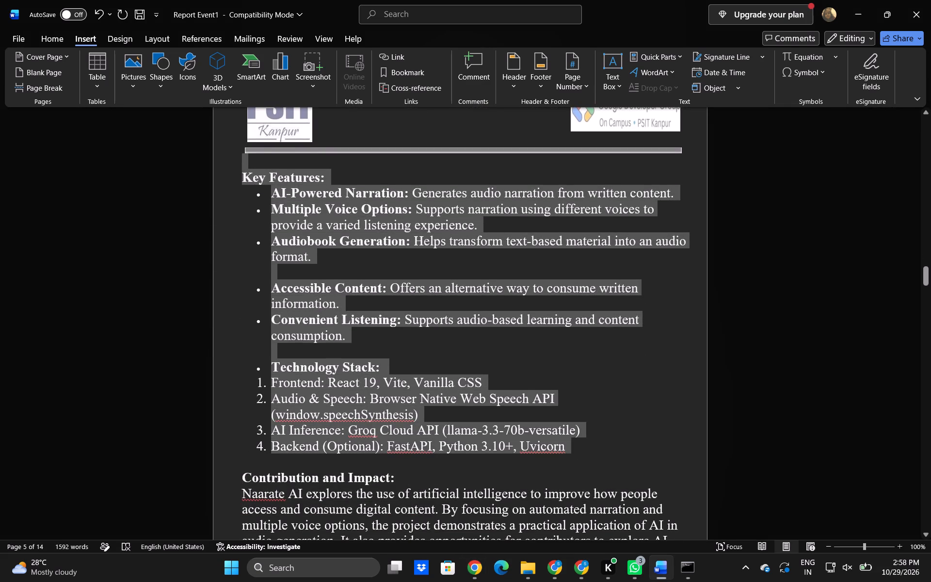
pyautogui.moveTo(578, 441); pyautogui.dragTo(585, 443)
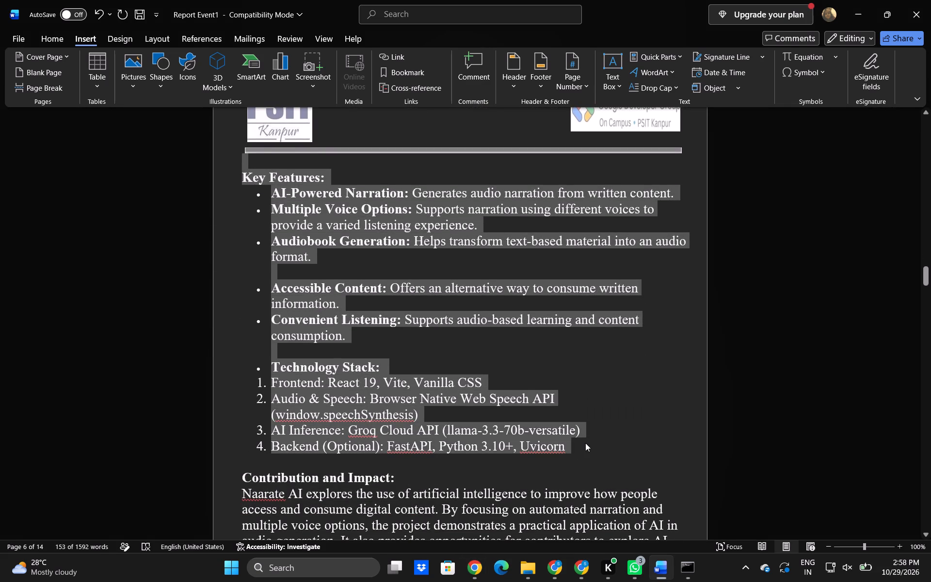
pyautogui.hotkey('ctrl', 'v')
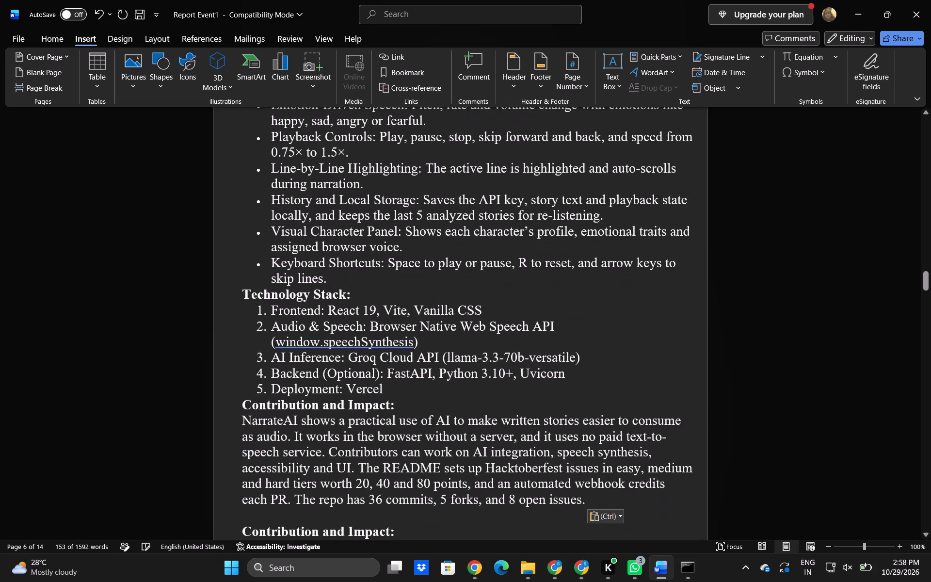
# Delete the old duplicate Contribution and Impact heading and paragraph left above "3. Restaurant Management System".
pyautogui.scroll(-1, 393, 458)
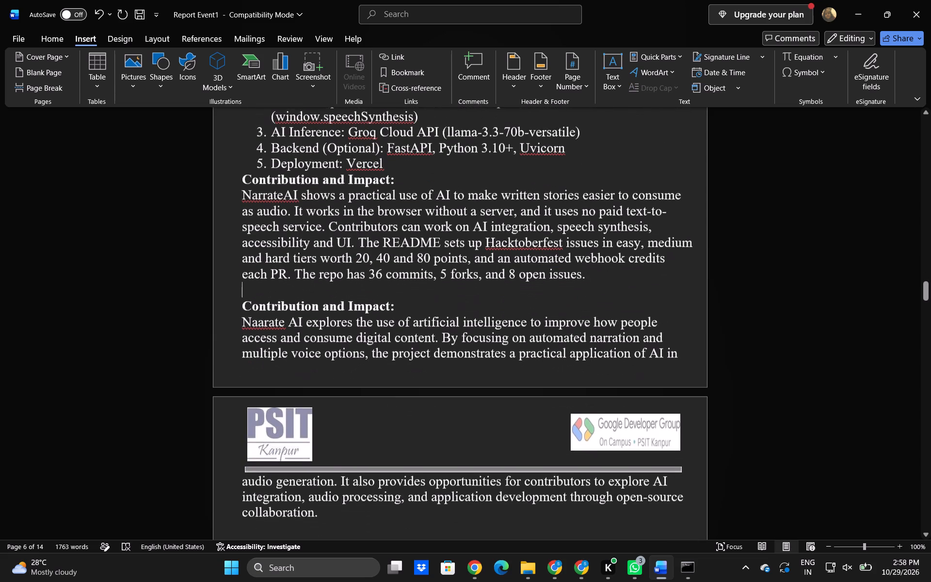
pyautogui.scroll(-1, 393, 458)
pyautogui.click(323, 508)
pyautogui.hotkey('ctrl', 'BackSpace')
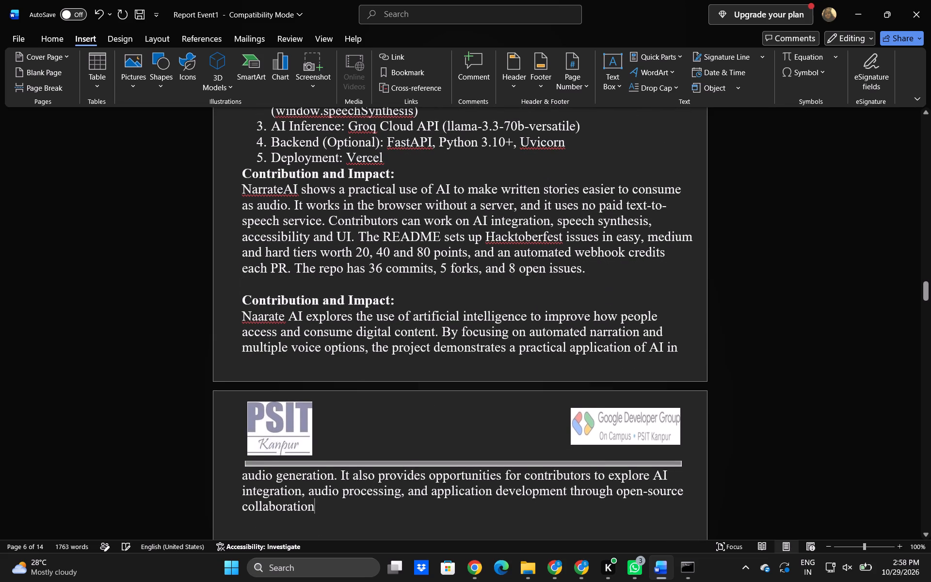
pyautogui.hotkey('ctrl', 'BackSpace')
pyautogui.hotkey('ctrl', 'BackSpace')
pyautogui.hotkey('ctrl', 'BackSpace')
pyautogui.hotkey('ctrl', 'BackSpace')
pyautogui.hotkey('ctrl', 'BackSpace')
pyautogui.hotkey('ctrl', 'BackSpace')
pyautogui.hotkey('ctrl', 'BackSpace')
pyautogui.hotkey('ctrl', 'BackSpace')
pyautogui.hotkey('ctrl', 'BackSpace')
pyautogui.hotkey('ctrl', 'BackSpace')
pyautogui.hotkey('ctrl', 'BackSpace')
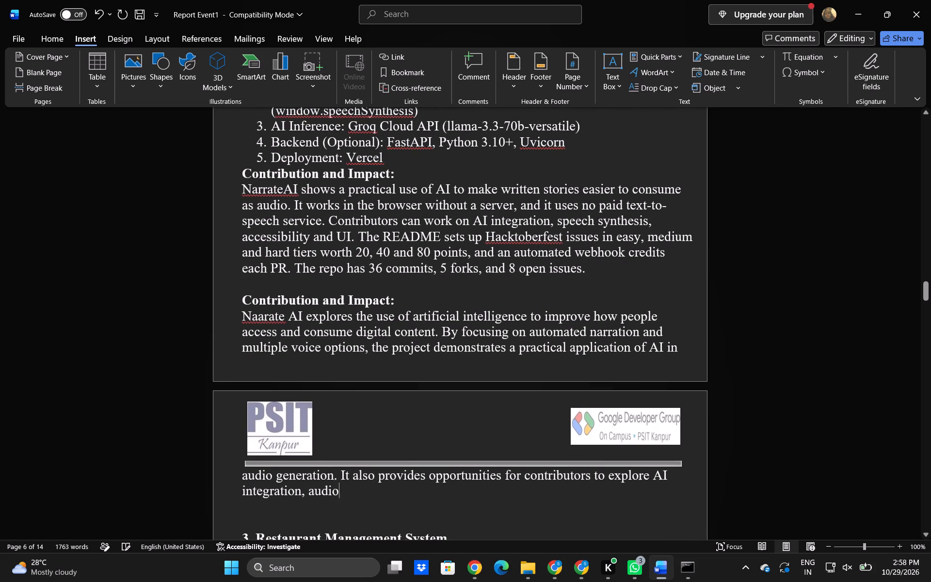
pyautogui.hotkey('ctrl', 'BackSpace')
pyautogui.hotkey('ctrl', 'BackSpace')
pyautogui.hotkey('ctrl', 'BackSpace')
pyautogui.hotkey('ctrl', 'BackSpace')
pyautogui.hotkey('ctrl', 'BackSpace')
pyautogui.hotkey('ctrl', 'BackSpace')
pyautogui.hotkey('ctrl', 'BackSpace')
pyautogui.hotkey('ctrl', 'BackSpace')
pyautogui.hotkey('ctrl', 'BackSpace')
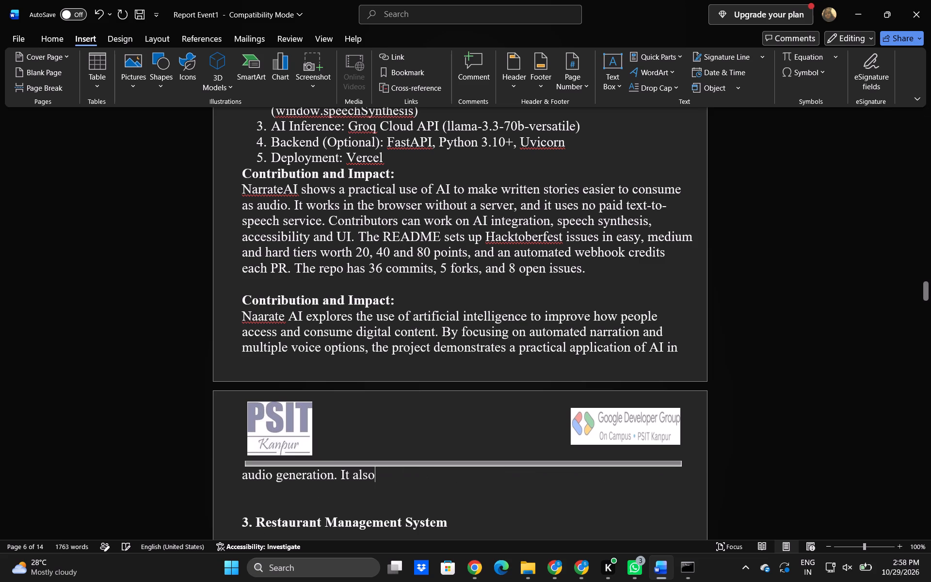
pyautogui.hotkey('ctrl', 'BackSpace')
pyautogui.hotkey('ctrl', 'BackSpace')
pyautogui.hotkey('ctrl', 'BackSpace')
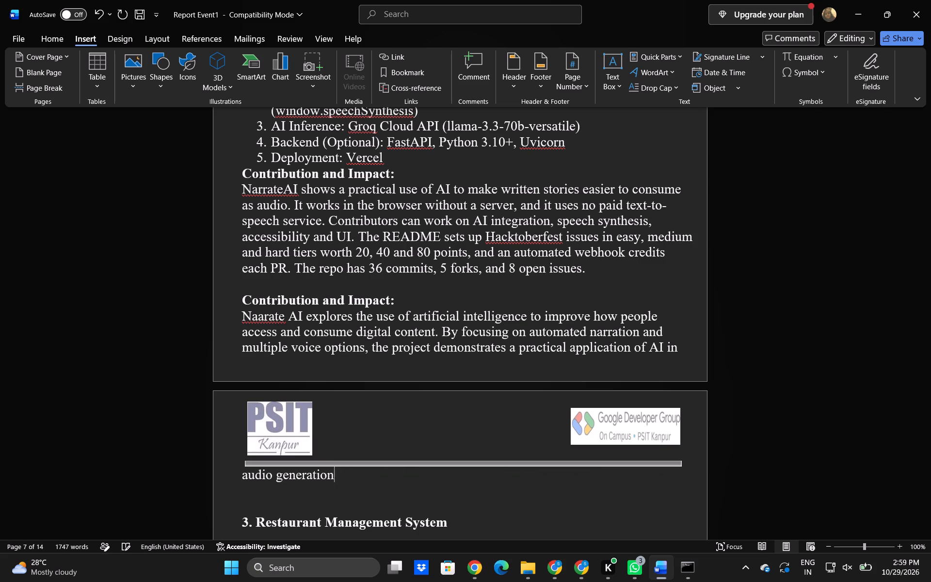
pyautogui.hotkey('ctrl', 'BackSpace')
pyautogui.hotkey('ctrl', 'BackSpace')
pyautogui.hotkey('ctrl', 'BackSpace')
pyautogui.hotkey('ctrl', 'BackSpace')
pyautogui.hotkey('ctrl', 'BackSpace')
pyautogui.hotkey('ctrl', 'BackSpace')
pyautogui.hotkey('ctrl', 'BackSpace')
pyautogui.hotkey('ctrl', 'BackSpace')
pyautogui.hotkey('ctrl', 'BackSpace')
pyautogui.hotkey('ctrl', 'BackSpace')
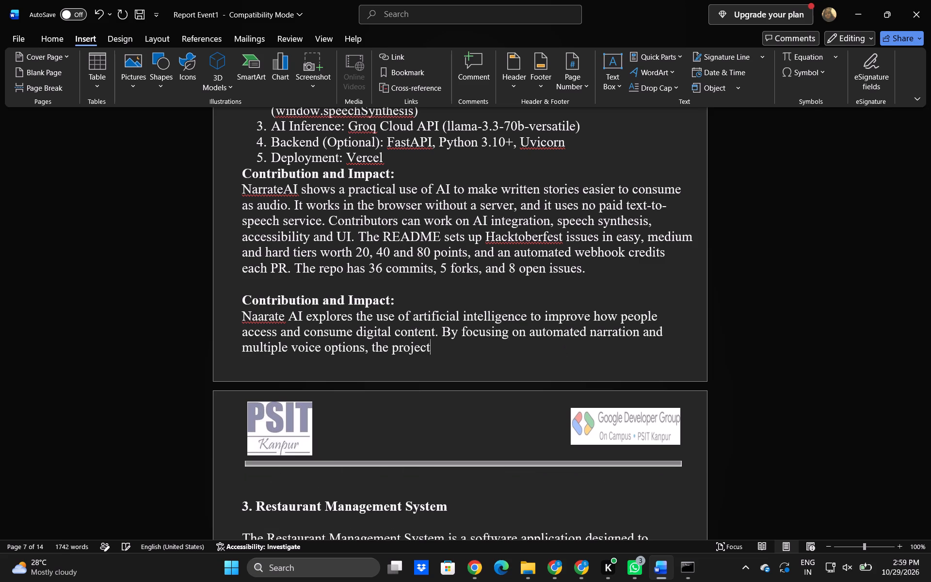
pyautogui.hotkey('ctrl', 'BackSpace')
pyautogui.hotkey('ctrl', 'BackSpace')
pyautogui.hotkey('ctrl', 'BackSpace')
pyautogui.hotkey('ctrl', 'BackSpace')
pyautogui.hotkey('ctrl', 'BackSpace')
pyautogui.hotkey('ctrl', 'BackSpace')
pyautogui.hotkey('ctrl', 'BackSpace')
pyautogui.hotkey('ctrl', 'BackSpace')
pyautogui.hotkey('ctrl', 'BackSpace')
pyautogui.hotkey('ctrl', 'BackSpace')
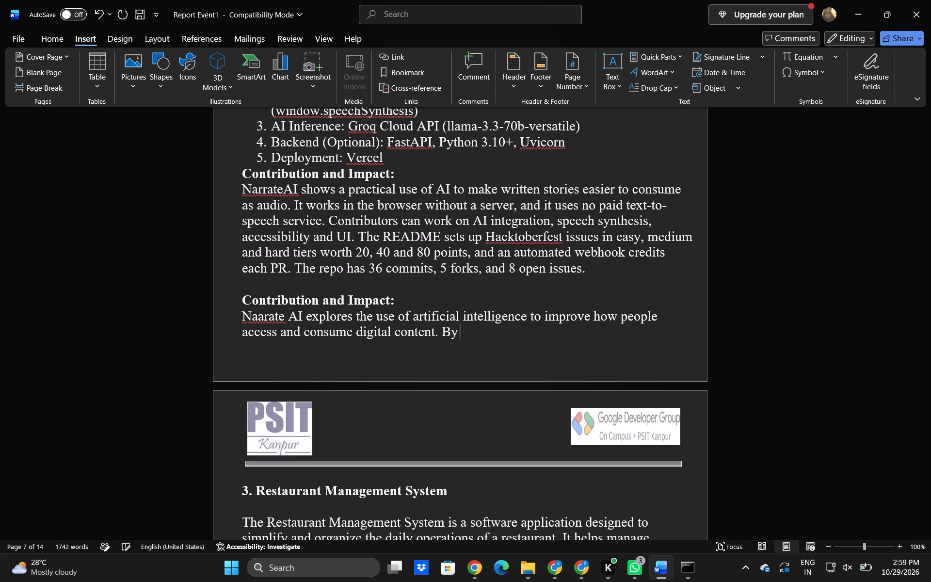
pyautogui.hotkey('ctrl', 'BackSpace')
pyautogui.hotkey('ctrl', 'BackSpace')
pyautogui.hotkey('ctrl', 'BackSpace')
pyautogui.hotkey('ctrl', 'BackSpace')
pyautogui.hotkey('ctrl', 'BackSpace')
pyautogui.hotkey('ctrl', 'BackSpace')
pyautogui.hotkey('ctrl', 'BackSpace')
pyautogui.hotkey('ctrl', 'BackSpace')
pyautogui.hotkey('ctrl', 'BackSpace')
pyautogui.hotkey('ctrl', 'BackSpace')
pyautogui.hotkey('ctrl', 'BackSpace')
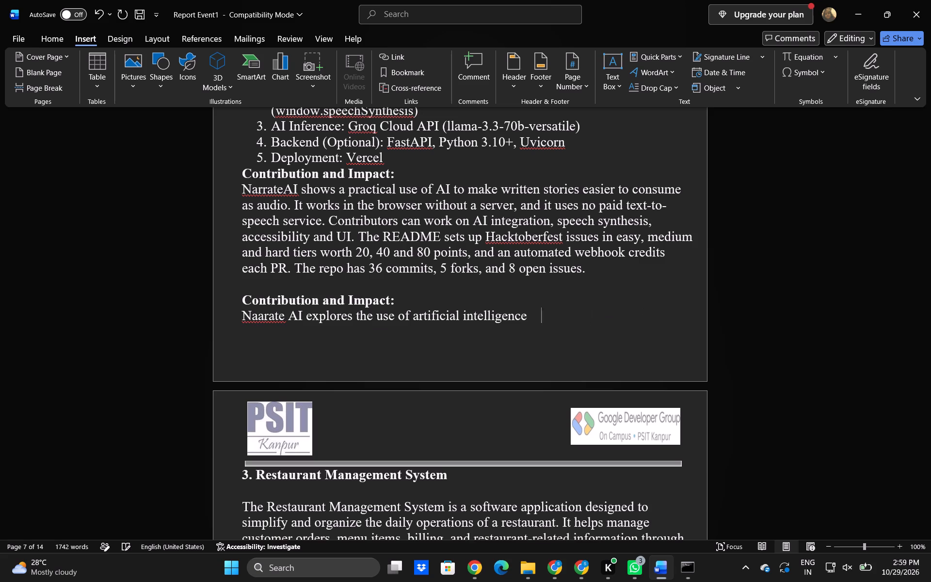
pyautogui.hotkey('ctrl', 'BackSpace')
pyautogui.hotkey('ctrl', 'BackSpace')
pyautogui.hotkey('ctrl', 'BackSpace')
pyautogui.hotkey('ctrl', 'BackSpace')
pyautogui.hotkey('ctrl', 'BackSpace')
pyautogui.hotkey('ctrl', 'BackSpace')
pyautogui.hotkey('ctrl', 'BackSpace')
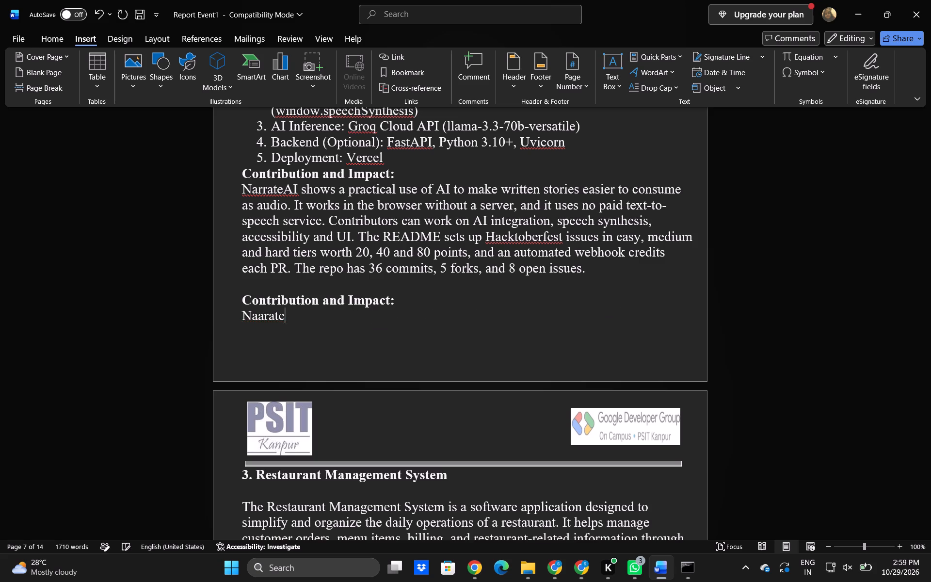
pyautogui.hotkey('ctrl', 'BackSpace')
pyautogui.hotkey('ctrl', 'BackSpace')
pyautogui.hotkey('ctrl', 'BackSpace')
pyautogui.hotkey('ctrl', 'BackSpace')
pyautogui.hotkey('ctrl', 'BackSpace')
pyautogui.hotkey('ctrl', 'BackSpace')
pyautogui.hotkey('ctrl', 'BackSpace')
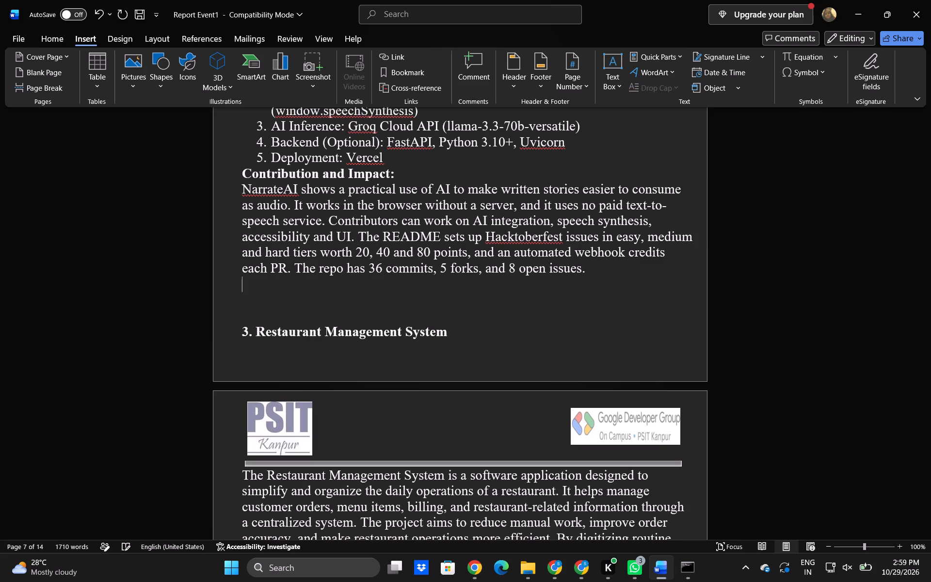
# Insert a blank line above the Contribution and Impact heading and above the Technology Stack heading in the Naarate AI section.
pyautogui.click(401, 163)
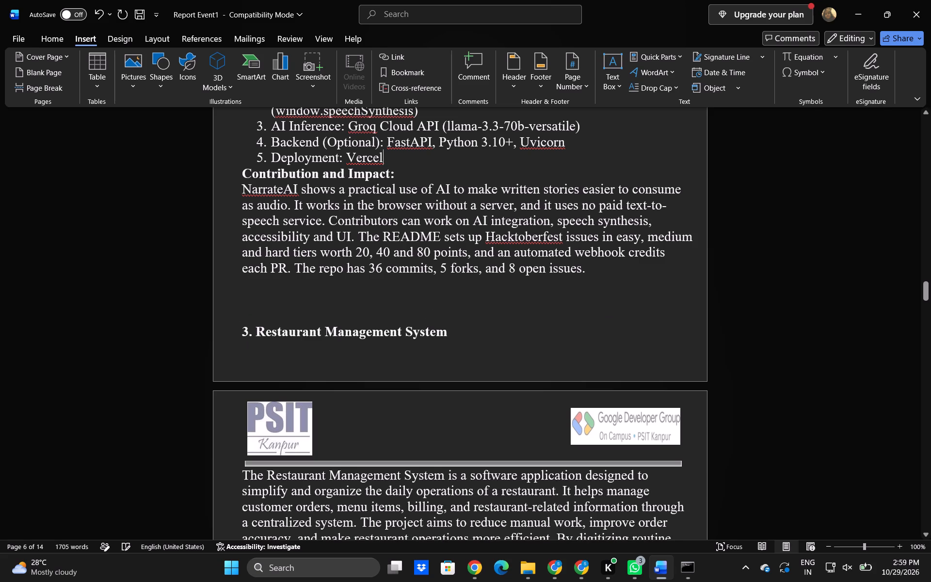
pyautogui.press('Return')
pyautogui.press('BackSpace')
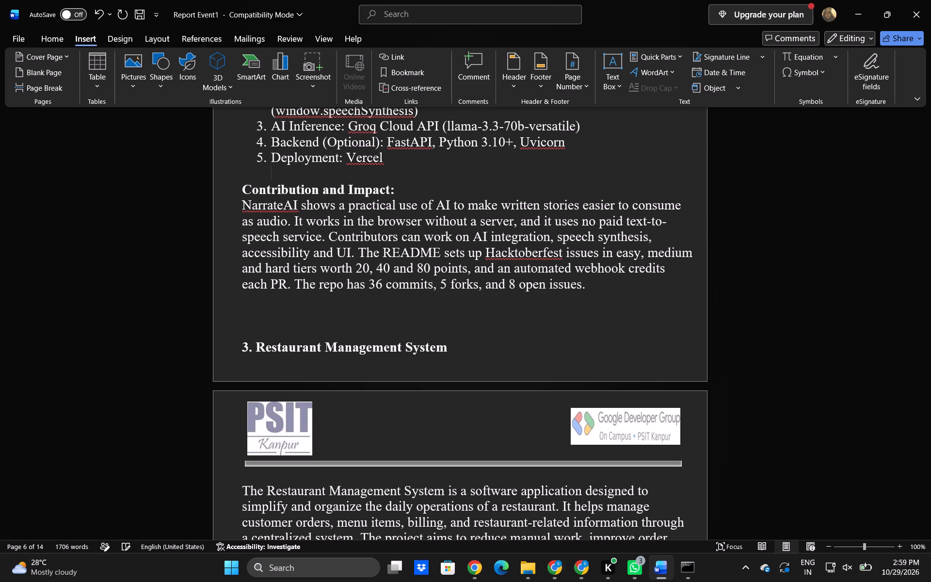
pyautogui.scroll(2, 401, 163)
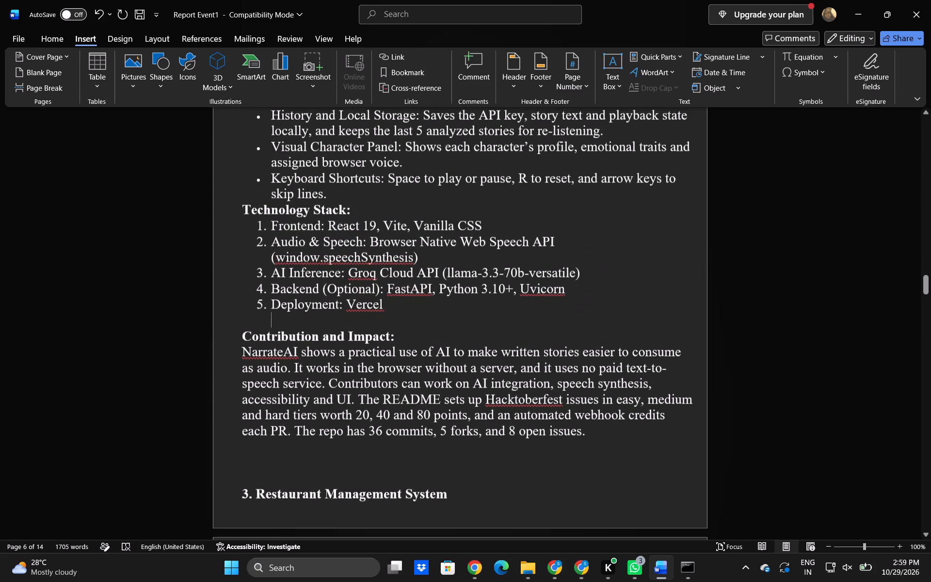
pyautogui.click(328, 190)
pyautogui.press('Return')
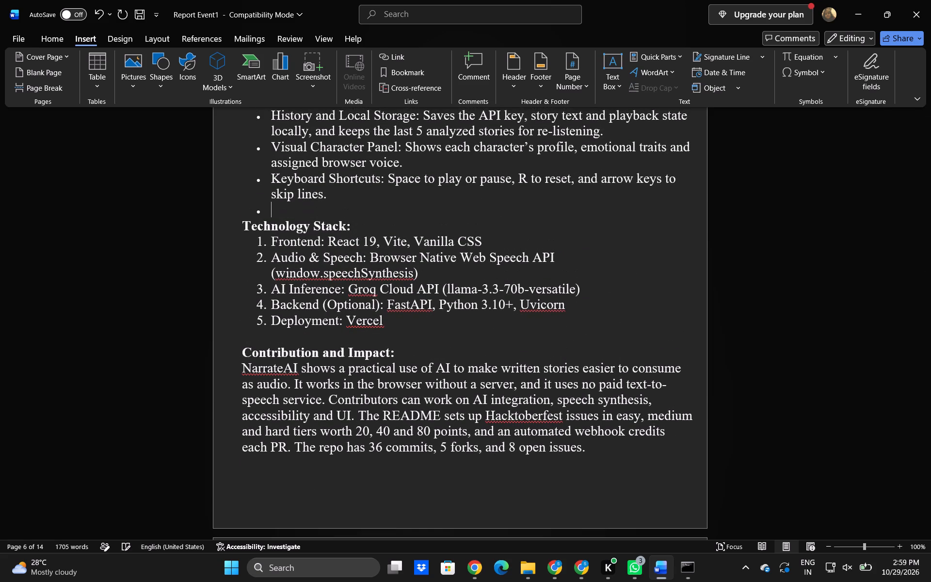
pyautogui.press('BackSpace')
# Add two blank lines above the Key Features heading in the Naarate AI section.
pyautogui.scroll(4, 328, 190)
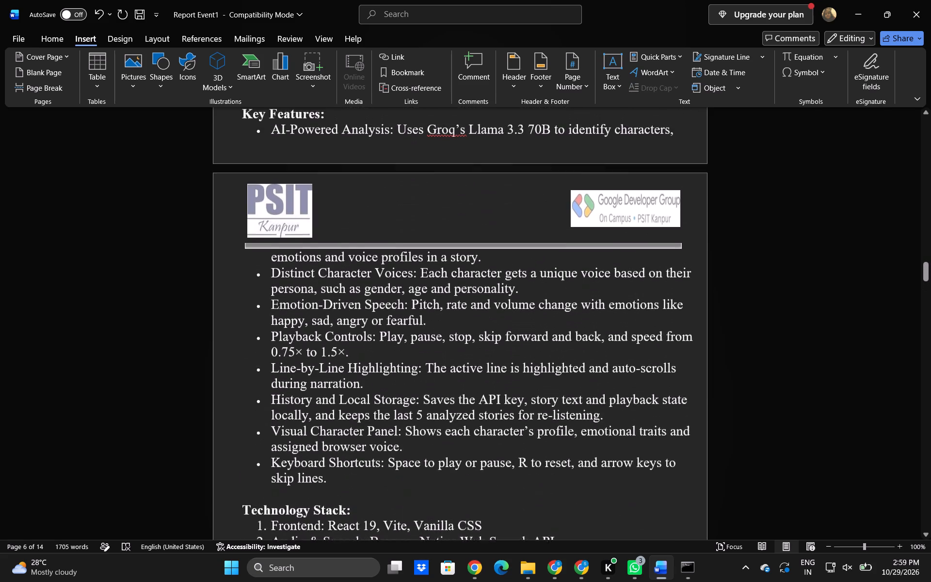
pyautogui.scroll(1, 328, 190)
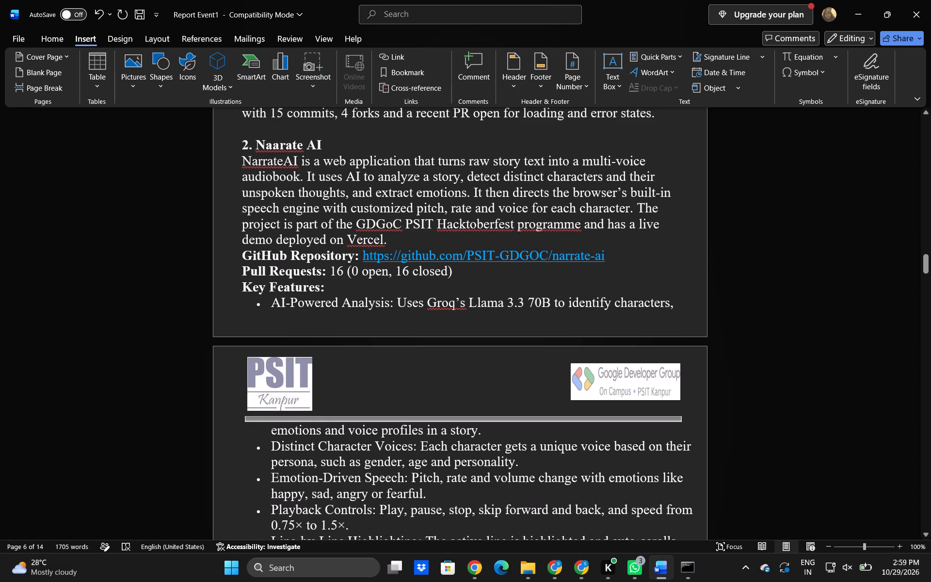
pyautogui.click(469, 275)
pyautogui.press('Return')
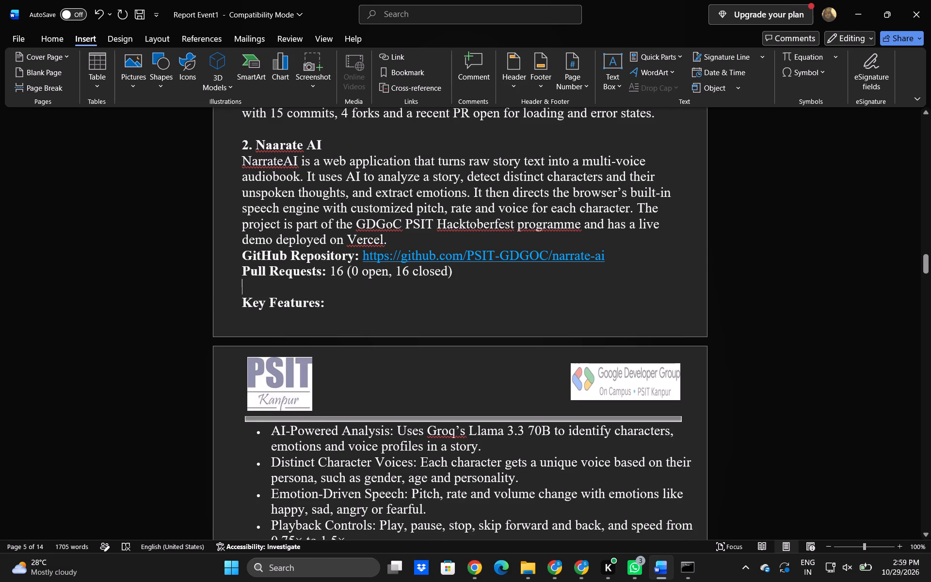
pyautogui.press('Return')
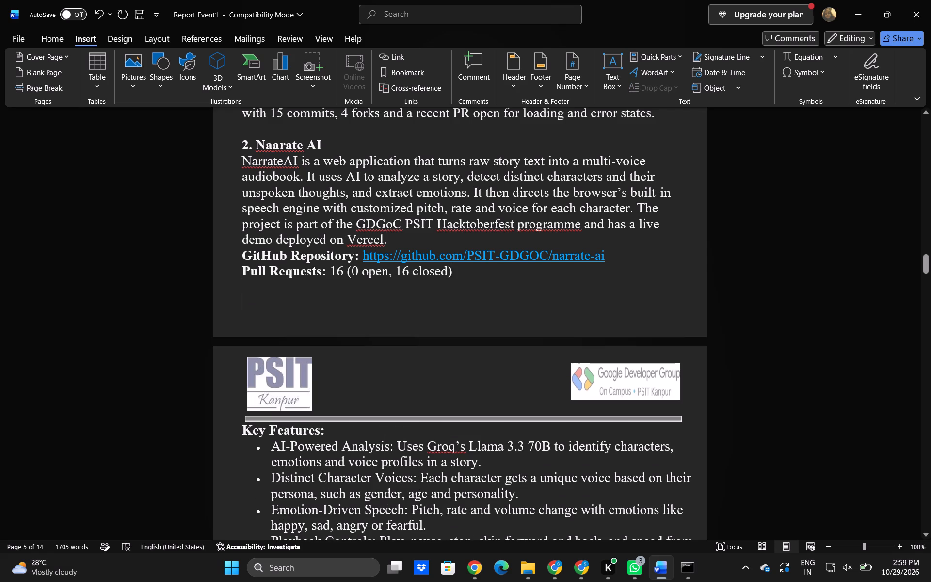
# Shorten the Naarate AI Pull Requests entry to just 16, removing the bracketed open and closed breakdown.
pyautogui.click(463, 273)
pyautogui.hotkey('ctrl', 'BackSpace')
pyautogui.hotkey('ctrl', 'BackSpace')
pyautogui.hotkey('ctrl', 'BackSpace')
pyautogui.hotkey('ctrl', 'BackSpace')
pyautogui.hotkey('ctrl', 'BackSpace')
pyautogui.press('BackSpace')
pyautogui.press('BackSpace')
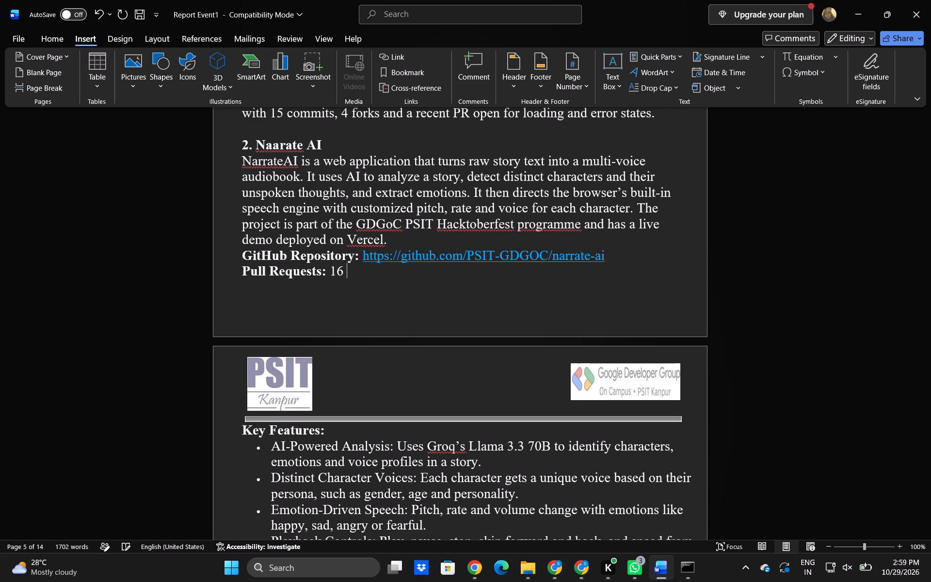
# Put a blank line above the Naarate AI GitHub Repository and Pull Requests lines, and remove the surplus blank lines above Key Features.
pyautogui.click(638, 263)
pyautogui.press('Return')
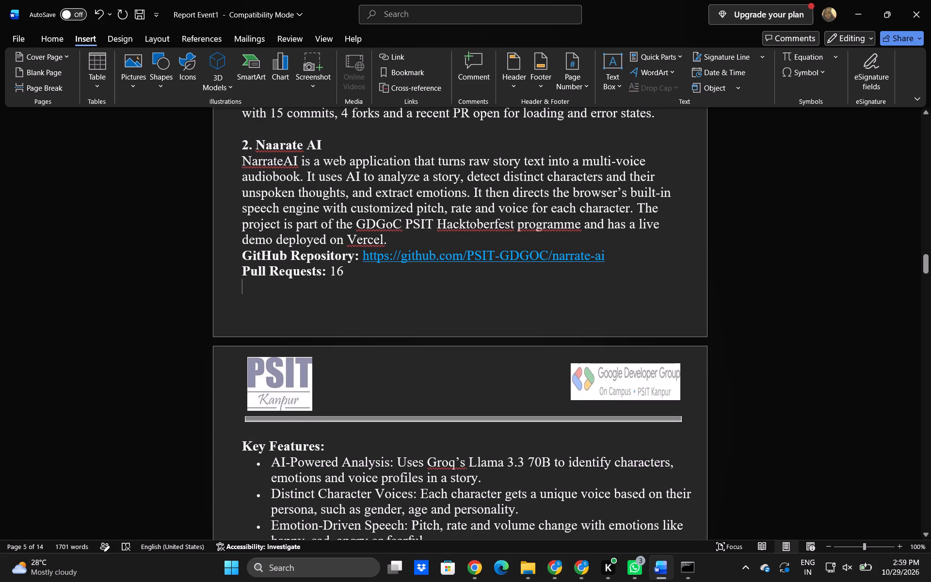
pyautogui.click(636, 258)
pyautogui.press('Return')
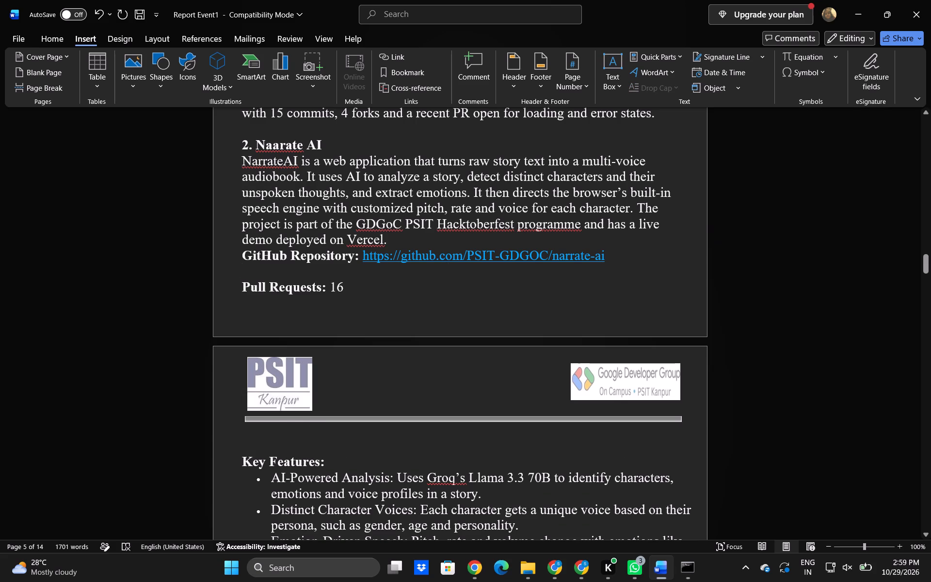
pyautogui.click(310, 436)
pyautogui.press('BackSpace')
pyautogui.click(399, 239)
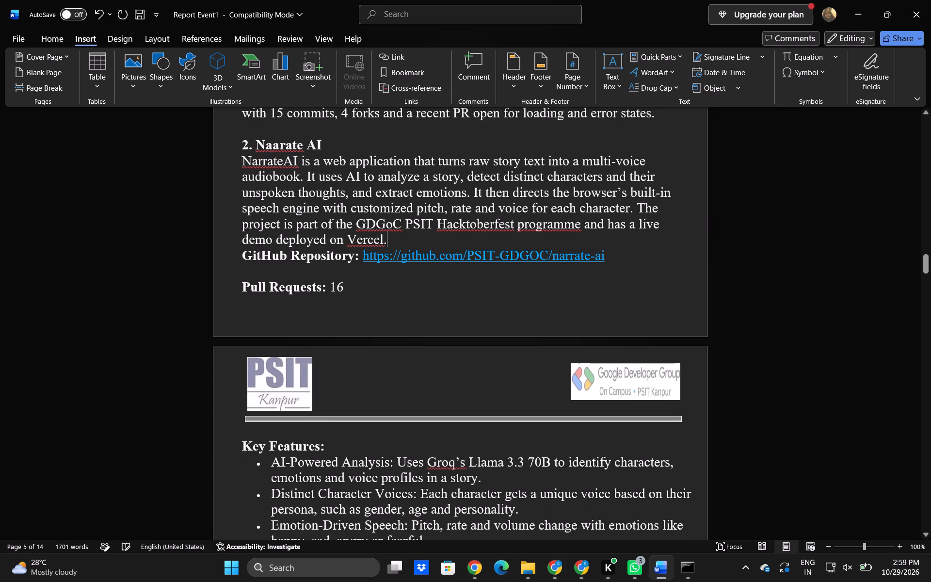
pyautogui.press('Return')
pyautogui.click(300, 437)
pyautogui.press('BackSpace')
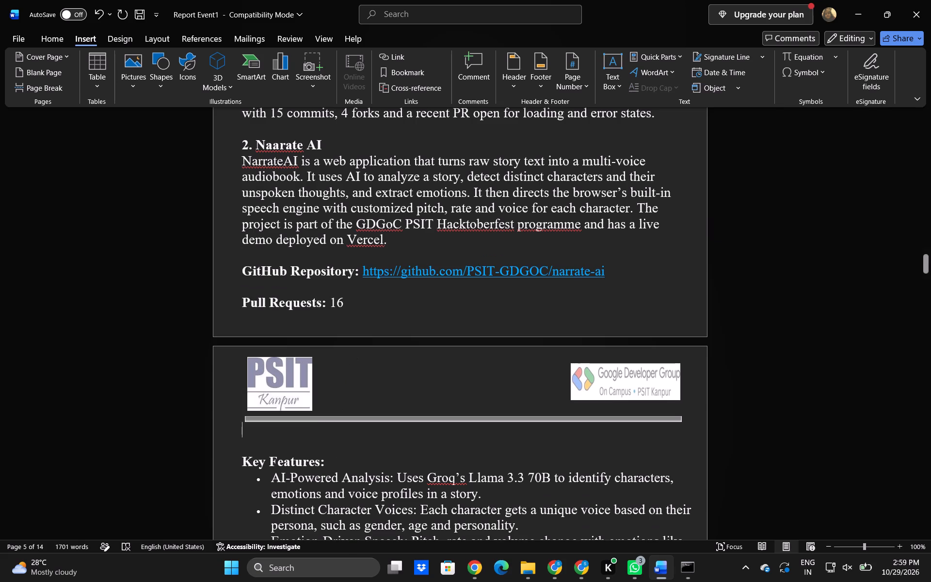
# Insert a blank line between the "2. Naarate AI" heading and its description paragraph.
pyautogui.scroll(1, 395, 177)
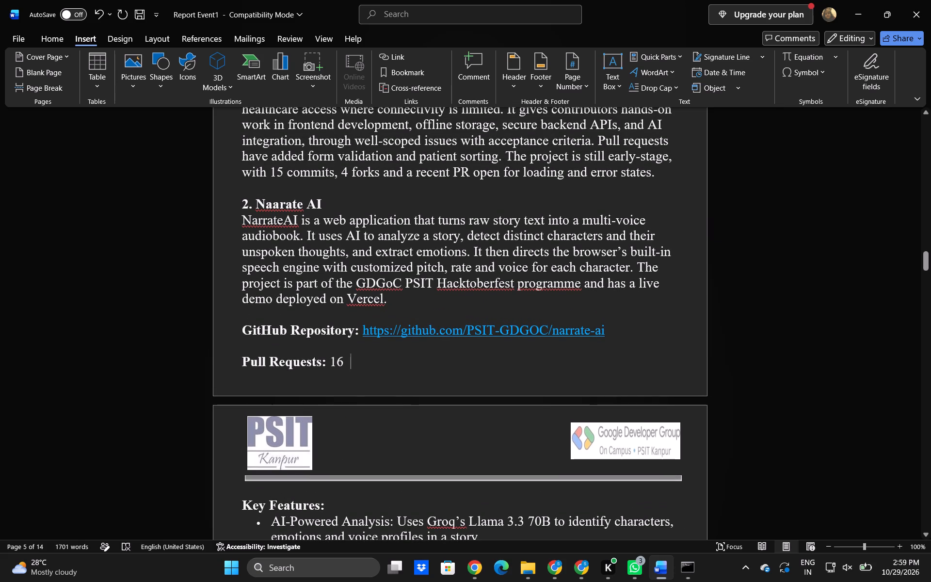
pyautogui.click(329, 207)
pyautogui.scroll(5, 329, 207)
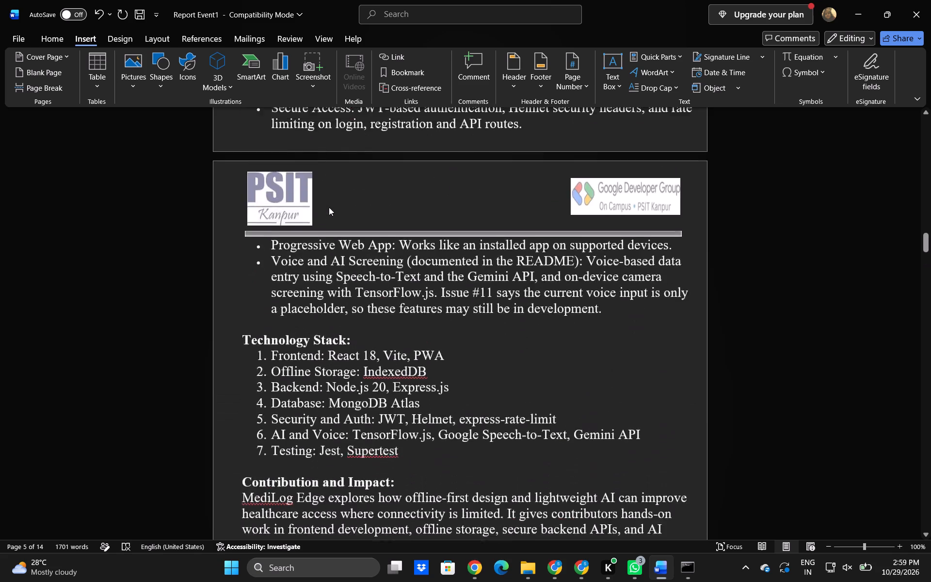
pyautogui.hscroll(1, 329, 207)
pyautogui.scroll(-1, 329, 207)
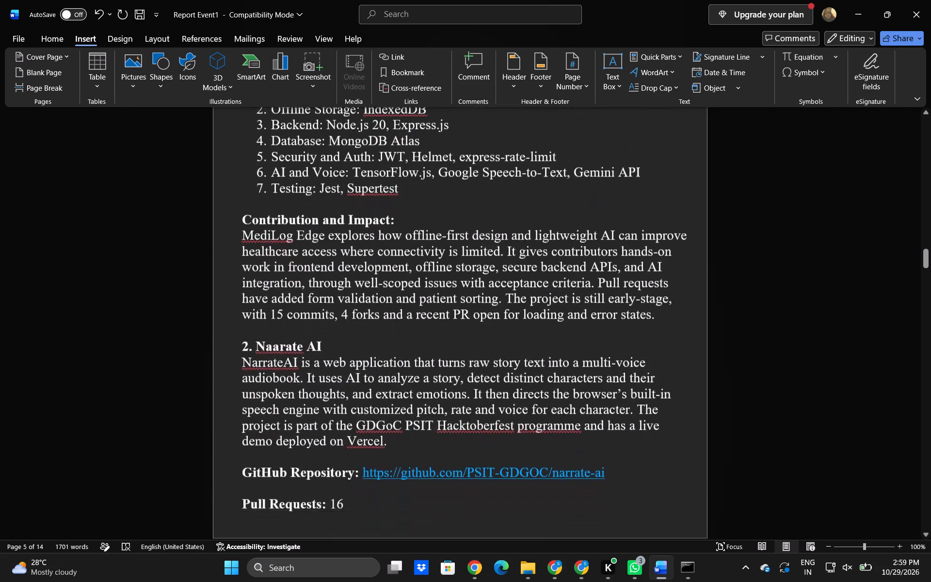
pyautogui.scroll(-1, 329, 207)
pyautogui.press('Return')
# Add a blank line above the Naarate AI Pull Requests line to space it from the page header rule.
pyautogui.scroll(-1, 333, 176)
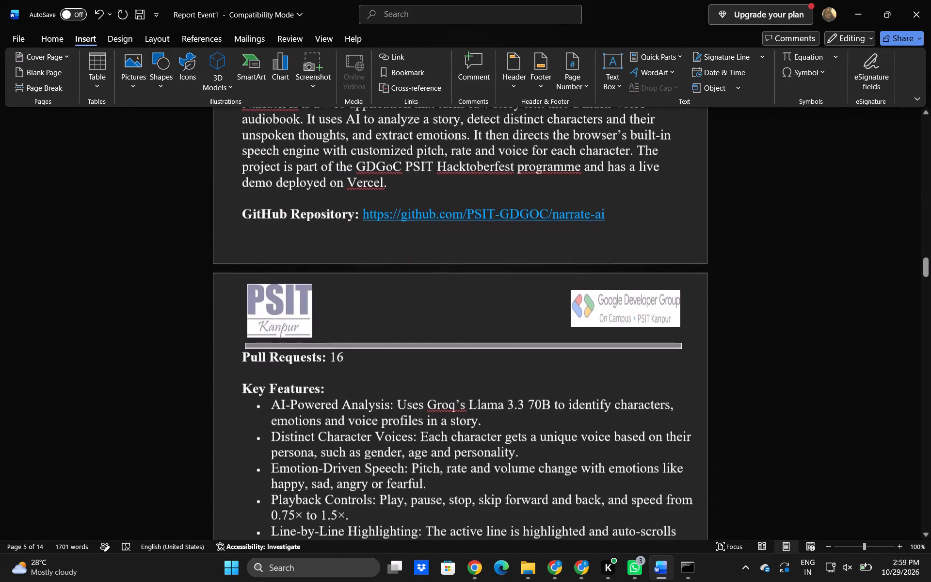
pyautogui.scroll(-1, 333, 176)
pyautogui.click(241, 350)
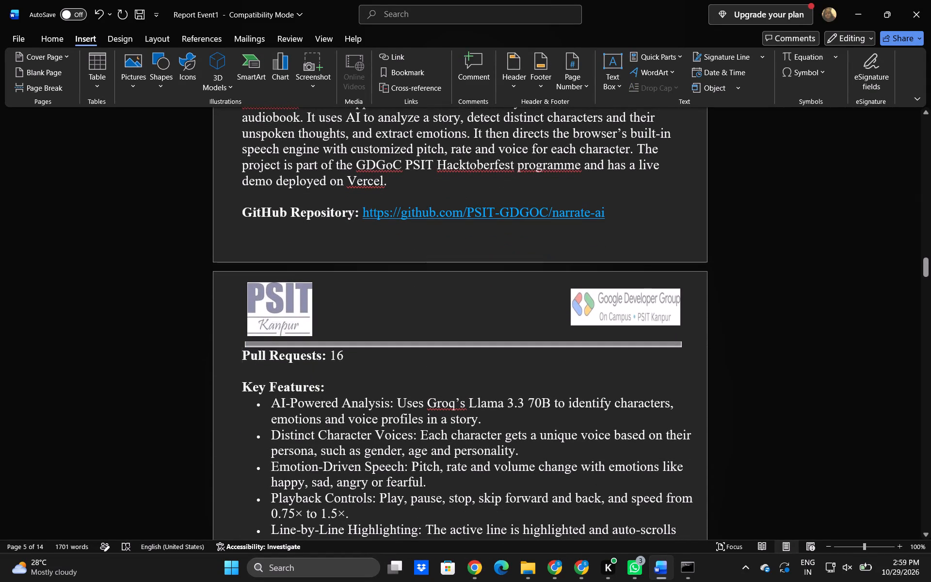
pyautogui.press('Return')
pyautogui.click(257, 240)
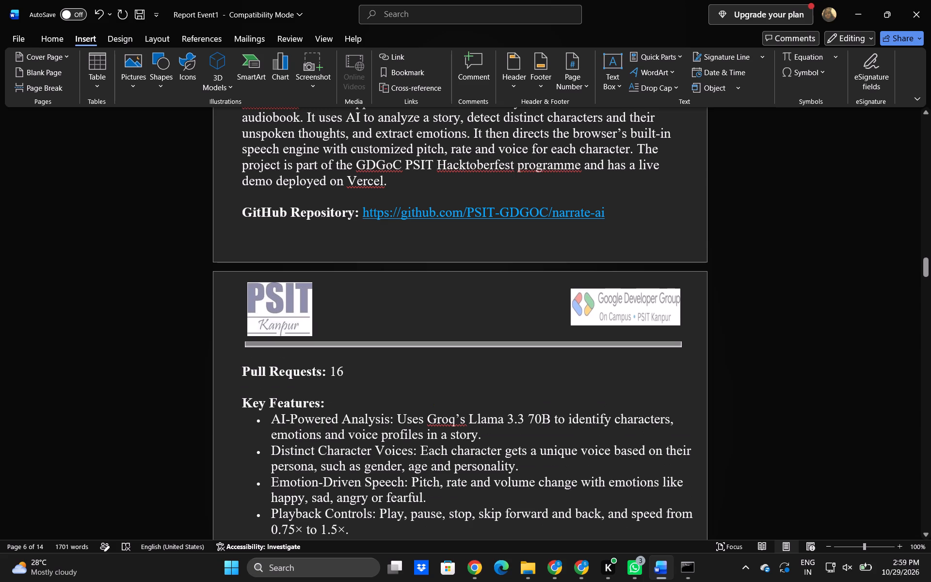
pyautogui.press('BackSpace')
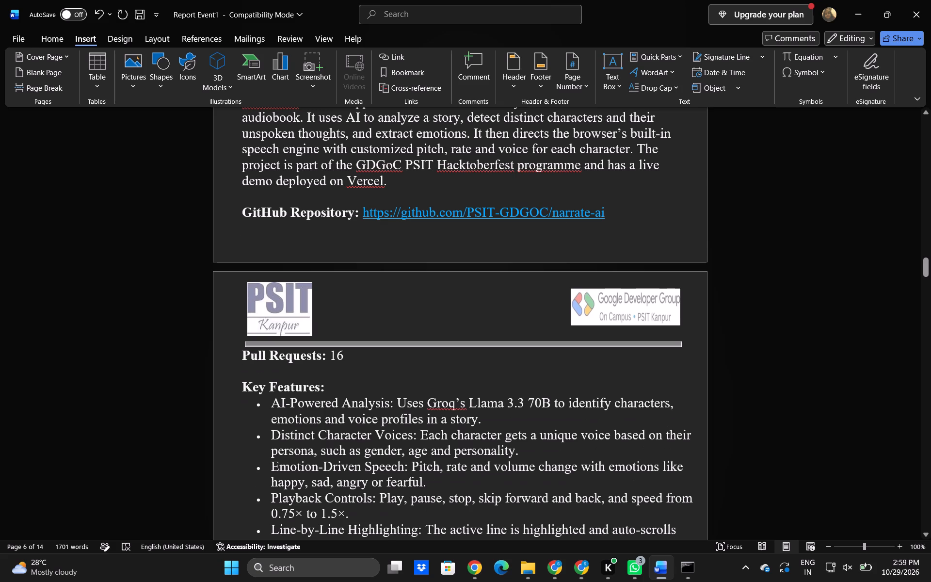
pyautogui.click(244, 352)
pyautogui.press('Return')
# Add six blank lines after the Naarate AI Technology Stack list to move Contribution and Impact onto the following page.
pyautogui.scroll(-2, 244, 352)
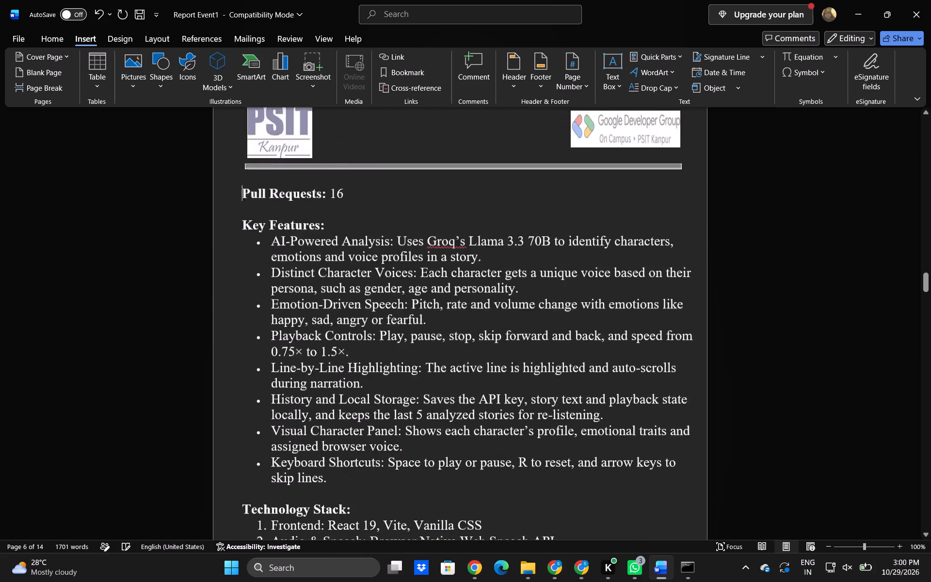
pyautogui.scroll(-4, 244, 352)
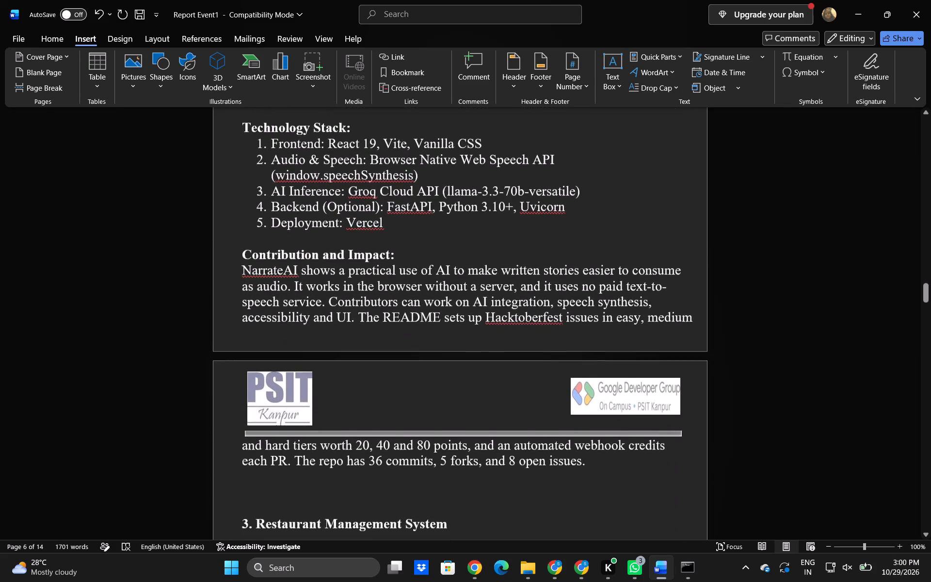
pyautogui.scroll(-2, 244, 352)
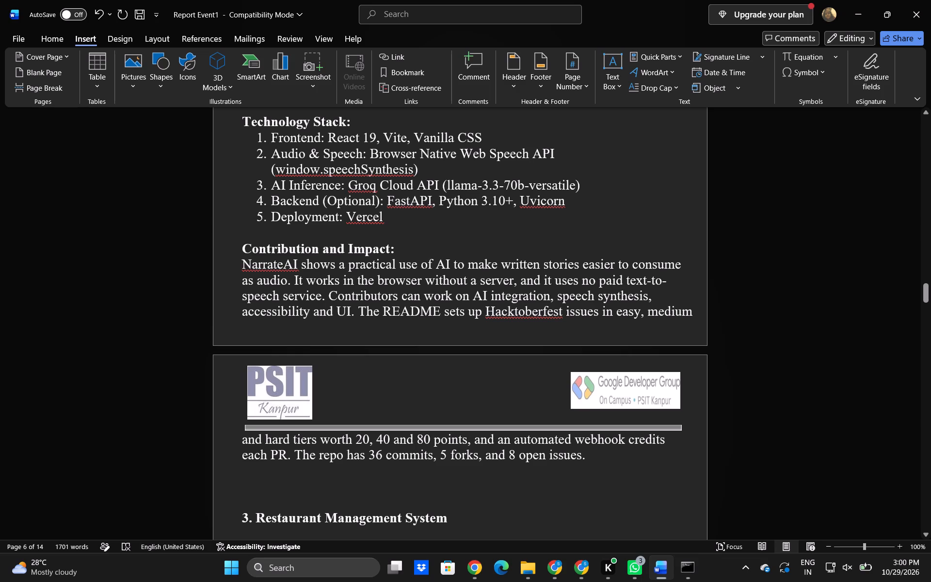
pyautogui.click(391, 234)
pyautogui.press('Return')
pyautogui.press('Return')
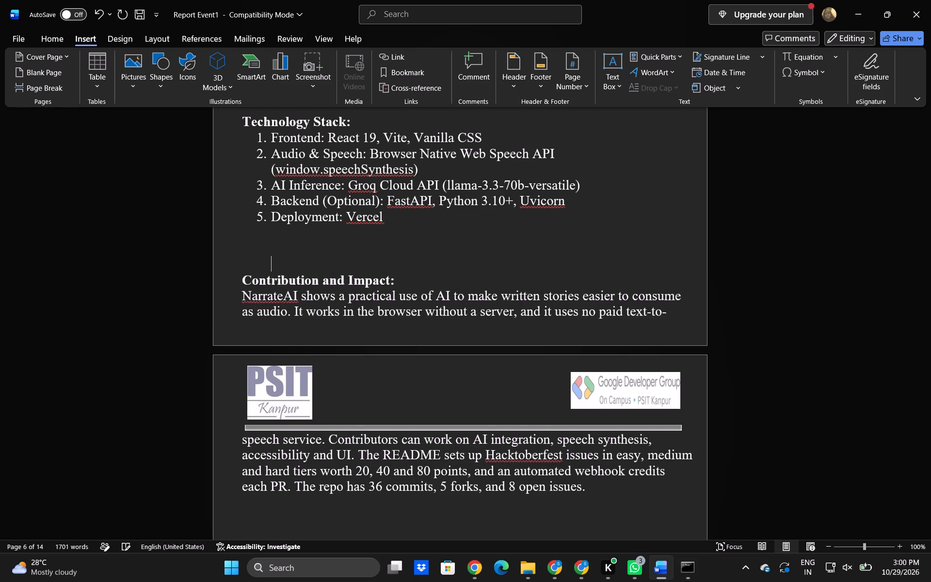
pyautogui.press('Return')
pyautogui.press('Return')
pyautogui.press('Return')
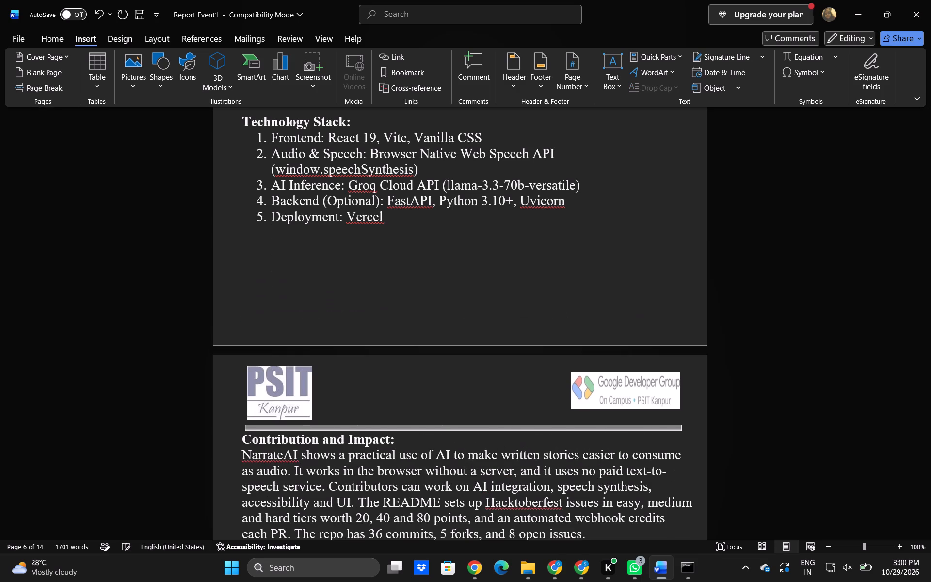
pyautogui.press('Return')
pyautogui.scroll(-3, 391, 234)
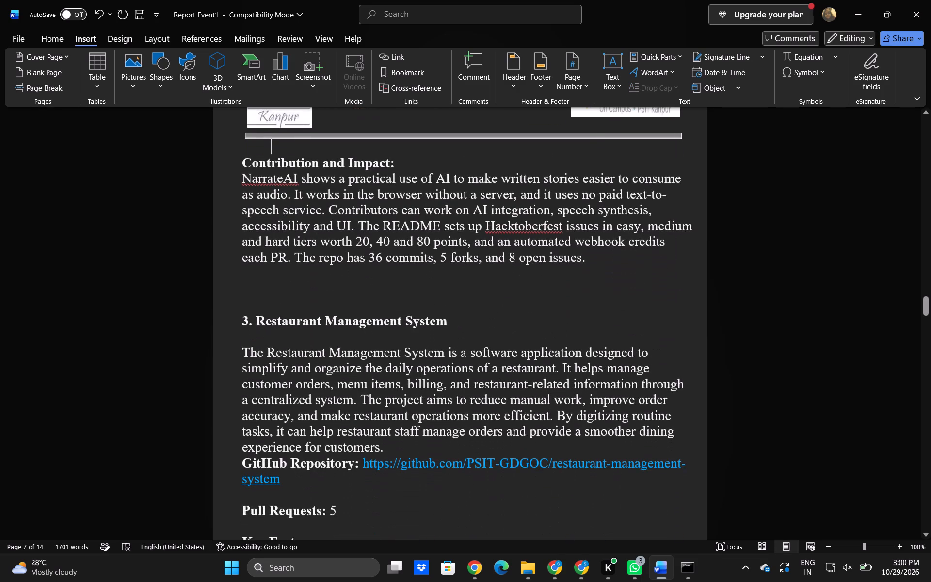
pyautogui.moveTo(455, 322); pyautogui.dragTo(449, 320)
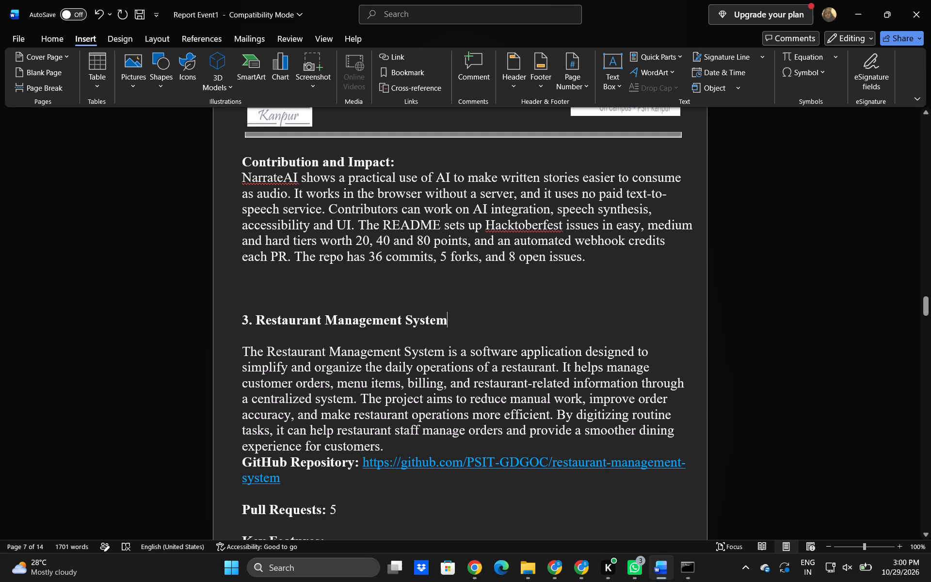
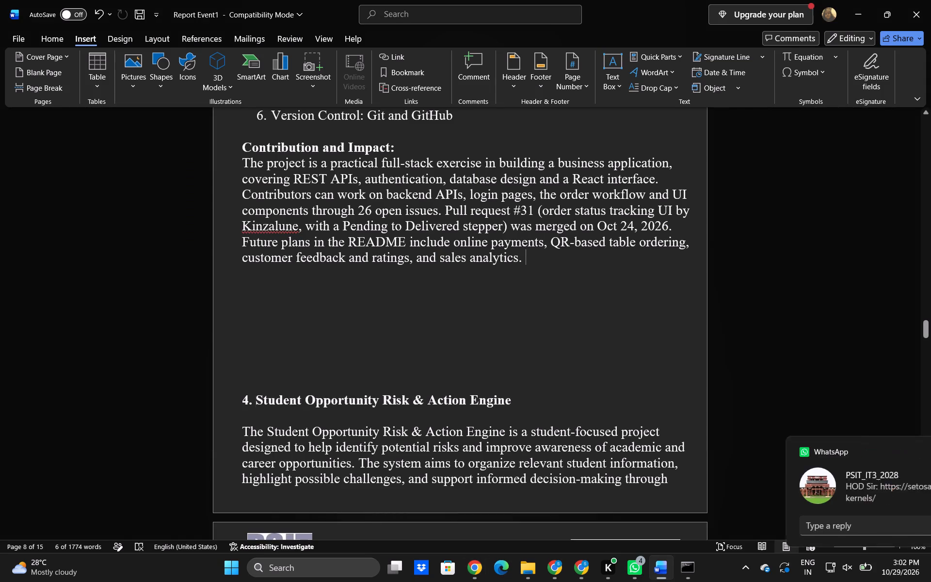
pyautogui.press('Return')
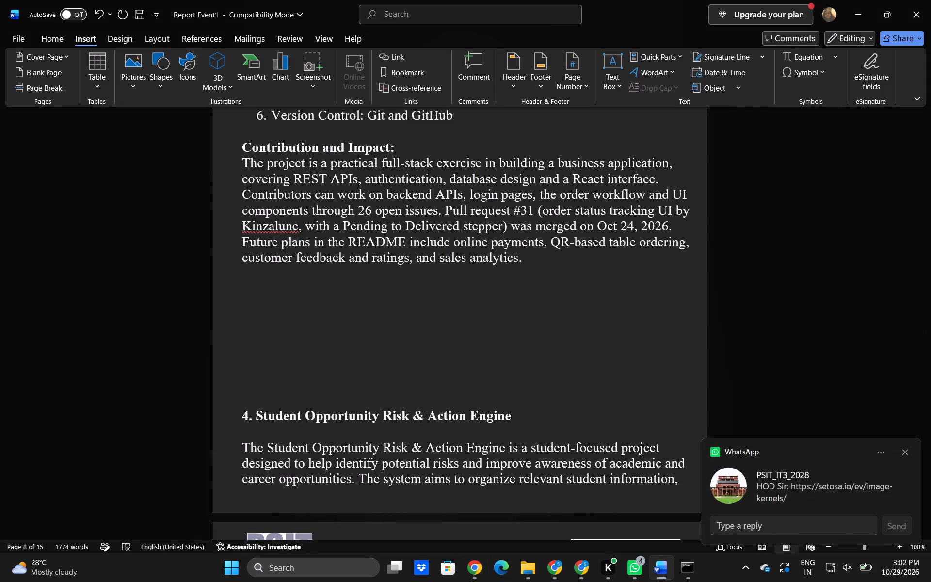
pyautogui.press('Return')
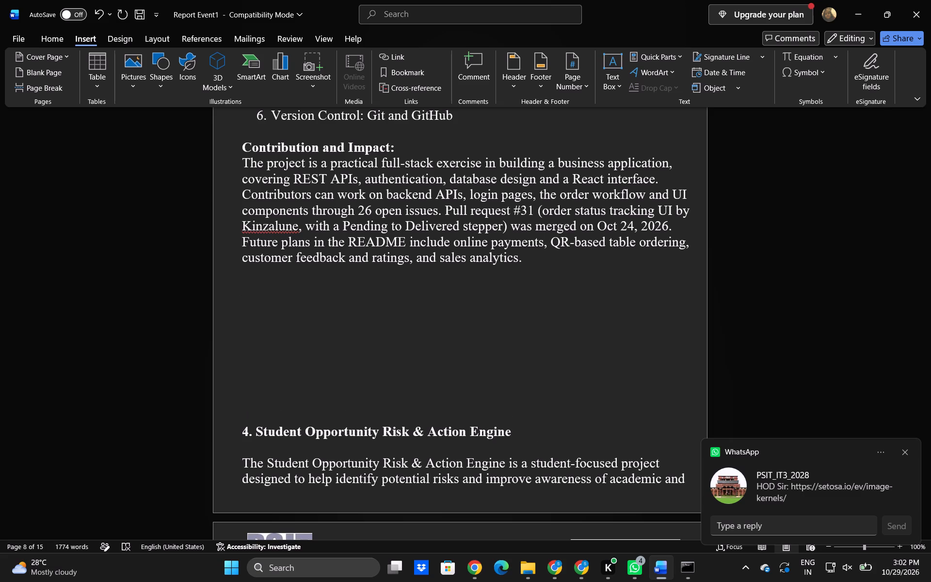
pyautogui.hotkey('ctrl', 'v')
# Delete the old section 4 below the pasted text, from its Contribution and Impact paragraph back through its heading and the blank lines above it.
pyautogui.scroll(-3, 546, 262)
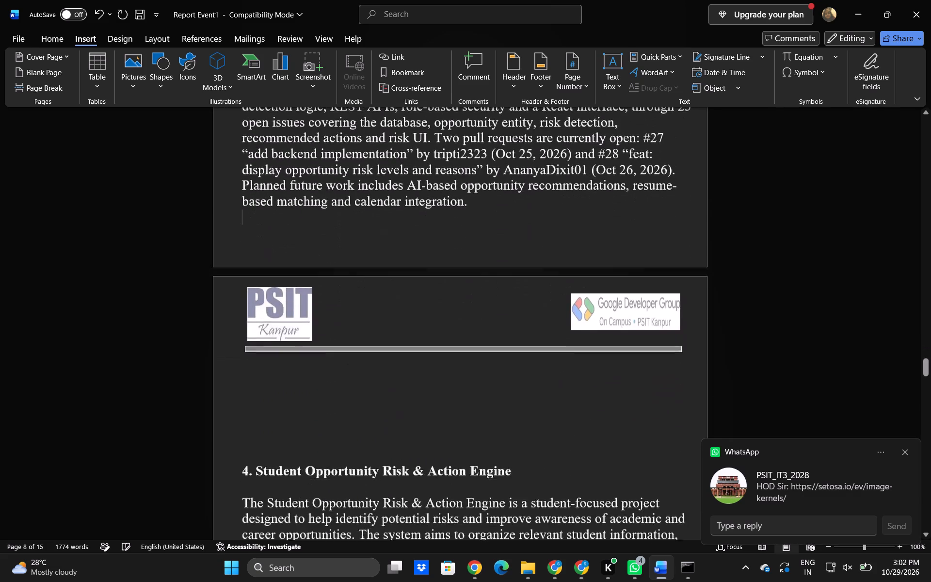
pyautogui.scroll(-4, 546, 262)
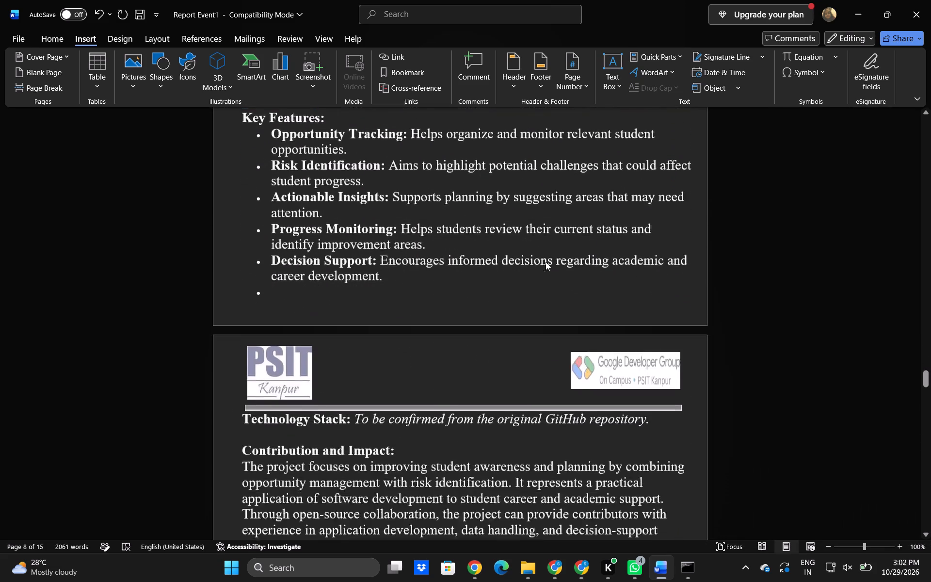
pyautogui.scroll(-1, 546, 262)
pyautogui.click(387, 405)
pyautogui.hotkey('ctrl', 'BackSpace')
pyautogui.hotkey('ctrl', 'BackSpace')
pyautogui.hotkey('ctrl', 'BackSpace')
pyautogui.hotkey('ctrl', 'BackSpace')
pyautogui.hotkey('ctrl', 'BackSpace')
pyautogui.hotkey('ctrl', 'BackSpace')
pyautogui.hotkey('ctrl', 'BackSpace')
pyautogui.hotkey('ctrl', 'BackSpace')
pyautogui.hotkey('ctrl', 'BackSpace')
pyautogui.hotkey('ctrl', 'BackSpace')
pyautogui.hotkey('ctrl', 'BackSpace')
pyautogui.hotkey('ctrl', 'BackSpace')
pyautogui.hotkey('ctrl', 'BackSpace')
pyautogui.hotkey('ctrl', 'BackSpace')
pyautogui.hotkey('ctrl', 'BackSpace')
pyautogui.hotkey('ctrl', 'BackSpace')
pyautogui.hotkey('ctrl', 'BackSpace')
pyautogui.hotkey('ctrl', 'BackSpace')
pyautogui.hotkey('ctrl', 'BackSpace')
pyautogui.hotkey('ctrl', 'BackSpace')
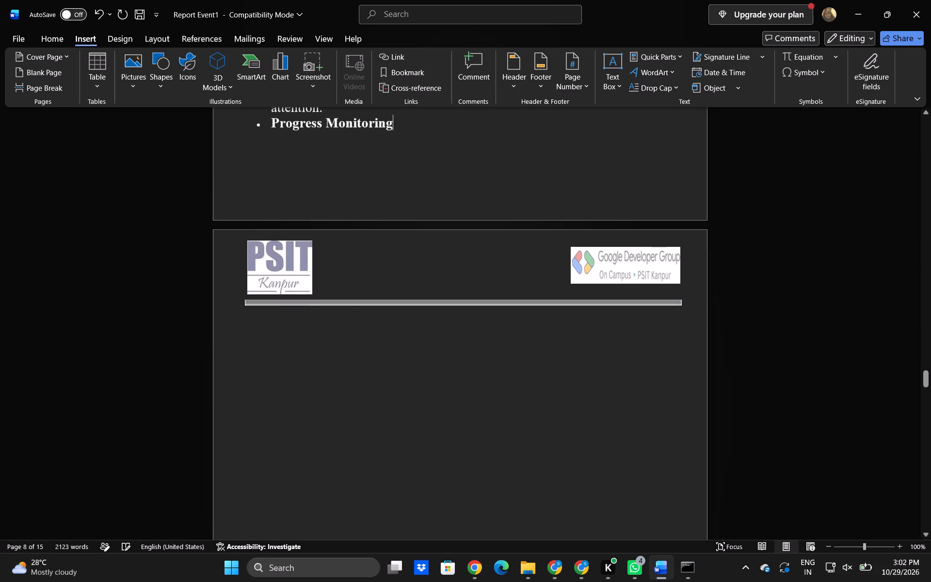
pyautogui.scroll(3, 387, 405)
pyautogui.hotkey('ctrl', 'BackSpace')
pyautogui.hotkey('ctrl', 'BackSpace')
pyautogui.hotkey('ctrl', 'BackSpace')
pyautogui.hotkey('ctrl', 'BackSpace')
pyautogui.hotkey('ctrl', 'BackSpace')
pyautogui.hotkey('ctrl', 'BackSpace')
pyautogui.hotkey('ctrl', 'BackSpace')
pyautogui.hotkey('ctrl', 'BackSpace')
pyautogui.hotkey('ctrl', 'BackSpace')
pyautogui.hotkey('ctrl', 'BackSpace')
pyautogui.hotkey('ctrl', 'BackSpace')
pyautogui.hotkey('ctrl', 'BackSpace')
pyautogui.hotkey('ctrl', 'BackSpace')
pyautogui.hotkey('ctrl', 'BackSpace')
pyautogui.hotkey('ctrl', 'BackSpace')
pyautogui.hotkey('ctrl', 'BackSpace')
pyautogui.hotkey('ctrl', 'BackSpace')
pyautogui.hotkey('ctrl', 'BackSpace')
pyautogui.hotkey('ctrl', 'BackSpace')
pyautogui.hotkey('ctrl', 'BackSpace')
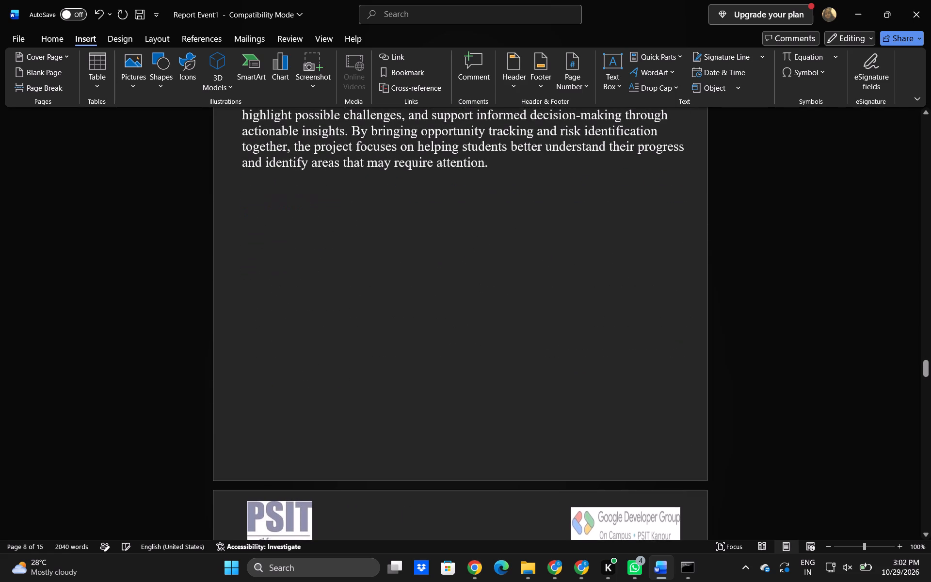
pyautogui.scroll(2, 387, 405)
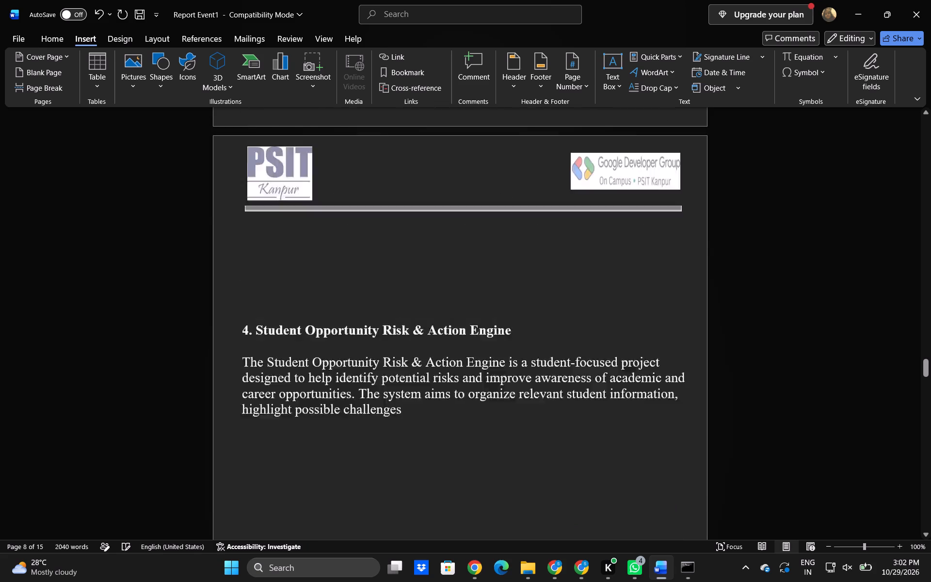
pyautogui.scroll(1, 387, 405)
pyautogui.hotkey('ctrl', 'BackSpace')
pyautogui.hotkey('ctrl', 'BackSpace')
pyautogui.hotkey('ctrl', 'BackSpace')
pyautogui.hotkey('ctrl', 'BackSpace')
pyautogui.hotkey('ctrl', 'BackSpace')
pyautogui.hotkey('ctrl', 'BackSpace')
pyautogui.hotkey('ctrl', 'BackSpace')
pyautogui.hotkey('ctrl', 'BackSpace')
pyautogui.hotkey('ctrl', 'BackSpace')
pyautogui.hotkey('ctrl', 'BackSpace')
pyautogui.hotkey('ctrl', 'BackSpace')
pyautogui.hotkey('ctrl', 'BackSpace')
pyautogui.hotkey('ctrl', 'BackSpace')
pyautogui.hotkey('ctrl', 'BackSpace')
pyautogui.hotkey('ctrl', 'BackSpace')
pyautogui.hotkey('ctrl', 'BackSpace')
pyautogui.hotkey('ctrl', 'BackSpace')
pyautogui.hotkey('ctrl', 'BackSpace')
pyautogui.hotkey('ctrl', 'BackSpace')
pyautogui.hotkey('ctrl', 'BackSpace')
pyautogui.hotkey('ctrl', 'BackSpace')
pyautogui.hotkey('ctrl', 'BackSpace')
pyautogui.hotkey('ctrl', 'BackSpace')
pyautogui.hotkey('ctrl', 'BackSpace')
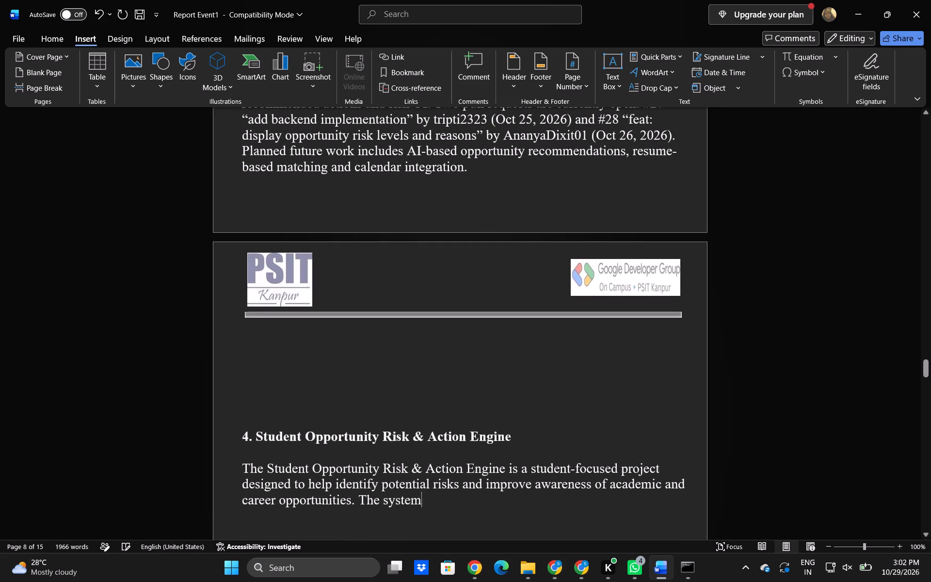
pyautogui.hotkey('ctrl', 'BackSpace')
pyautogui.hotkey('ctrl', 'BackSpace')
pyautogui.hotkey('ctrl', 'BackSpace')
pyautogui.hotkey('ctrl', 'BackSpace')
pyautogui.hotkey('ctrl', 'BackSpace')
pyautogui.hotkey('ctrl', 'BackSpace')
pyautogui.hotkey('ctrl', 'BackSpace')
pyautogui.hotkey('ctrl', 'BackSpace')
pyautogui.hotkey('ctrl', 'BackSpace')
pyautogui.hotkey('ctrl', 'BackSpace')
pyautogui.hotkey('ctrl', 'BackSpace')
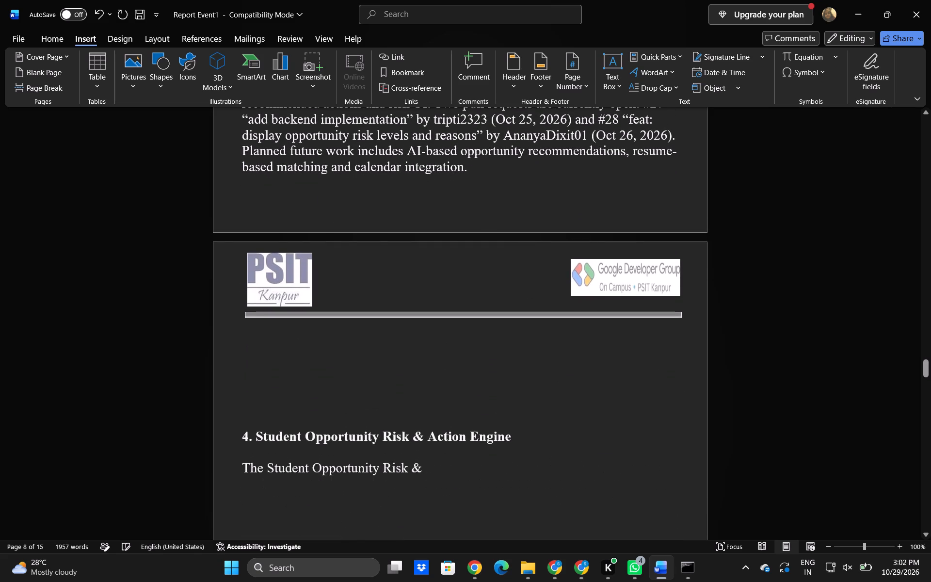
pyautogui.hotkey('ctrl', 'BackSpace')
pyautogui.hotkey('ctrl', 'BackSpace')
pyautogui.hotkey('ctrl', 'BackSpace')
pyautogui.hotkey('ctrl', 'BackSpace')
pyautogui.hotkey('ctrl', 'BackSpace')
pyautogui.hotkey('ctrl', 'BackSpace')
pyautogui.hotkey('ctrl', 'BackSpace')
pyautogui.hotkey('ctrl', 'BackSpace')
pyautogui.hotkey('ctrl', 'BackSpace')
pyautogui.hotkey('ctrl', 'BackSpace')
pyautogui.hotkey('ctrl', 'BackSpace')
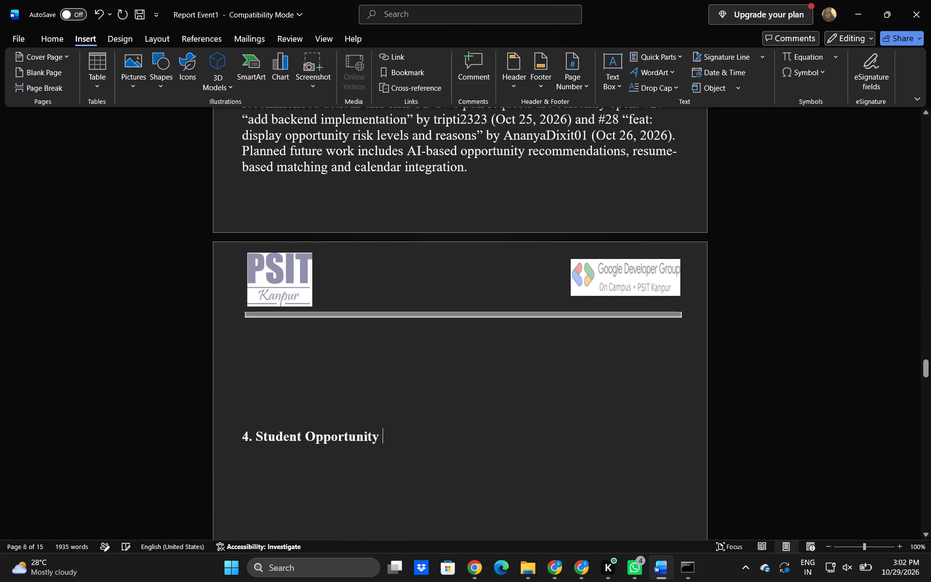
pyautogui.hotkey('ctrl', 'BackSpace')
pyautogui.hotkey('ctrl', 'BackSpace')
pyautogui.hotkey('ctrl', 'BackSpace')
pyautogui.hotkey('ctrl', 'BackSpace')
pyautogui.hotkey('ctrl', 'BackSpace')
pyautogui.hotkey('ctrl', 'BackSpace')
pyautogui.hotkey('ctrl', 'BackSpace')
pyautogui.hotkey('ctrl', 'BackSpace')
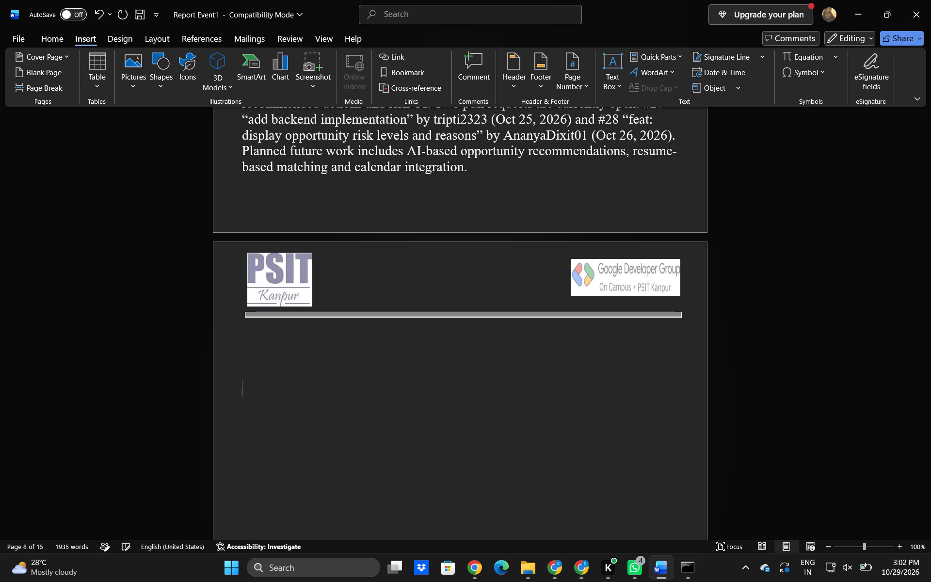
pyautogui.hotkey('ctrl', 'BackSpace')
pyautogui.hotkey('ctrl', 'BackSpace')
pyautogui.hotkey('ctrl', 'BackSpace')
pyautogui.hotkey('ctrl', 'BackSpace')
# Insert an unnumbered, unbulleted blank line above each of the pasted write-up's Contribution and Impact and Technology Stack labels.
pyautogui.scroll(2, 387, 405)
pyautogui.click(586, 279)
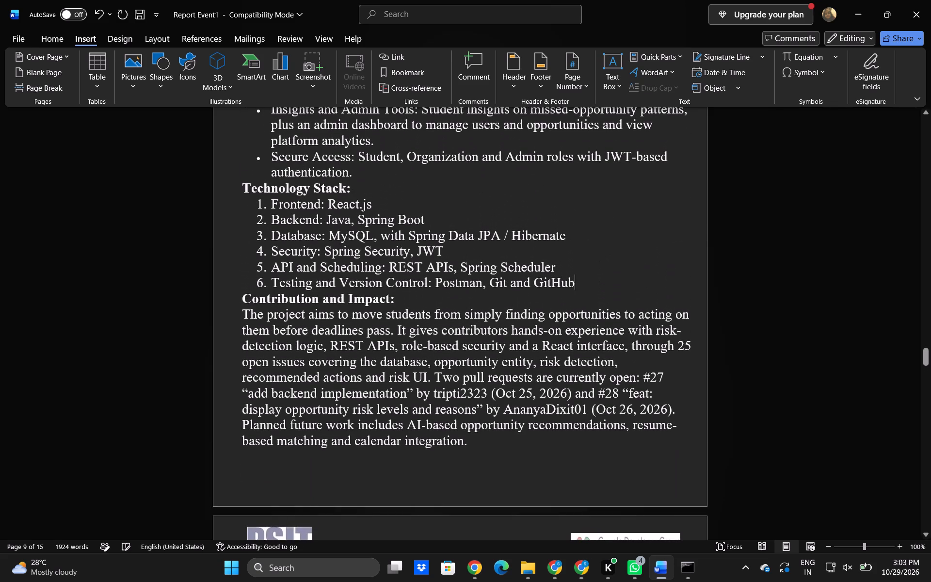
pyautogui.press('Return')
pyautogui.press('BackSpace')
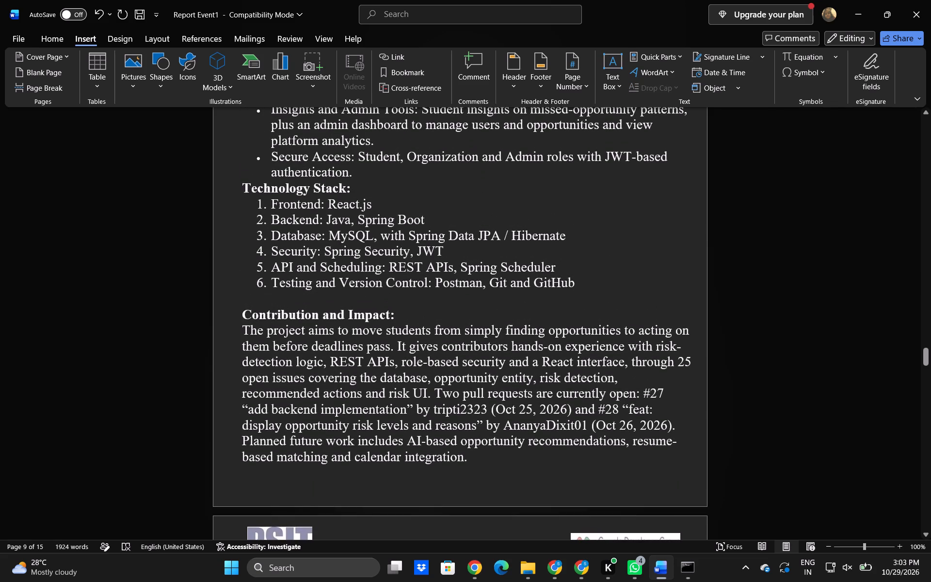
pyautogui.click(429, 172)
pyautogui.press('Return')
pyautogui.scroll(1, 429, 172)
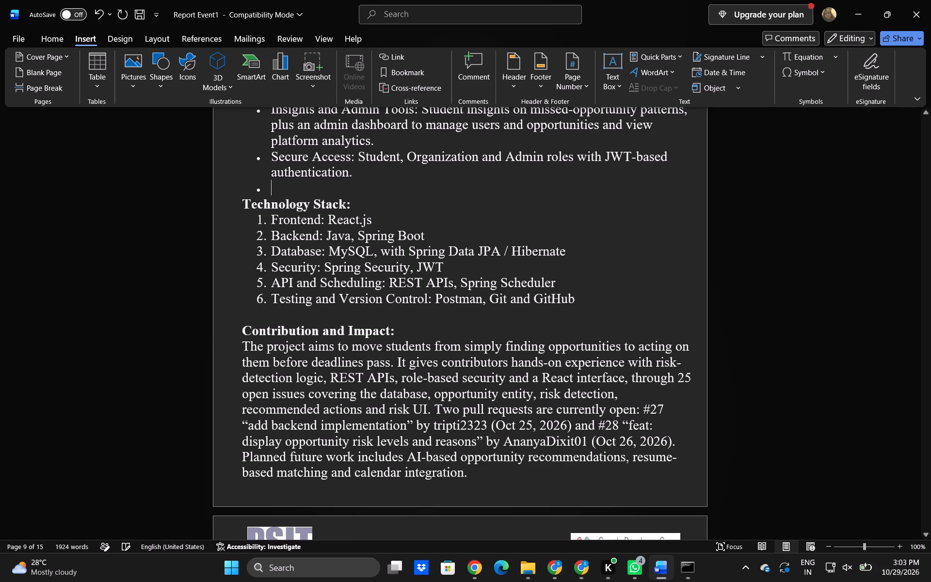
pyautogui.scroll(1, 429, 172)
pyautogui.press('BackSpace')
# Remove "(2 open, 0 closed)" from the pasted write-up's Pull Requests line, leaving only the number 2.
pyautogui.scroll(1, 429, 172)
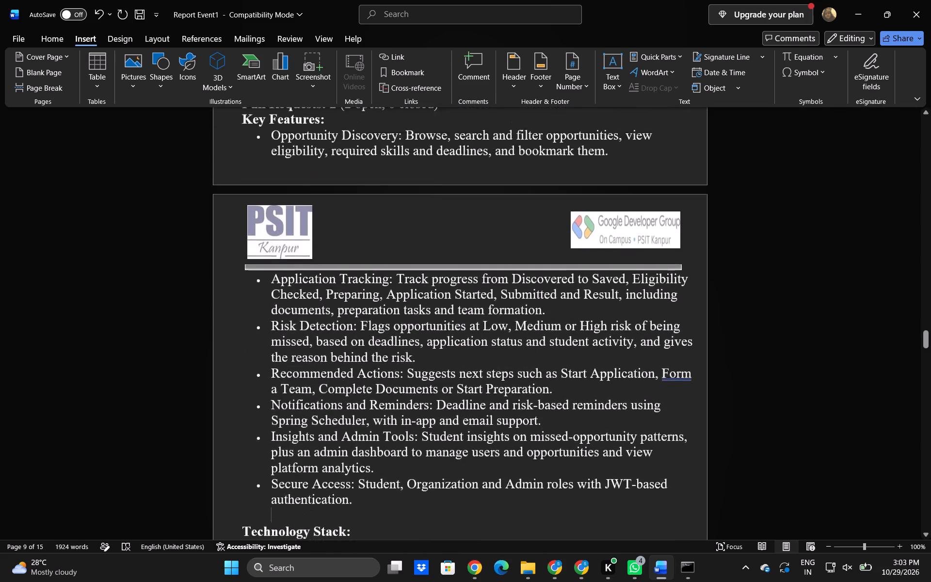
pyautogui.scroll(1, 429, 172)
pyautogui.click(445, 257)
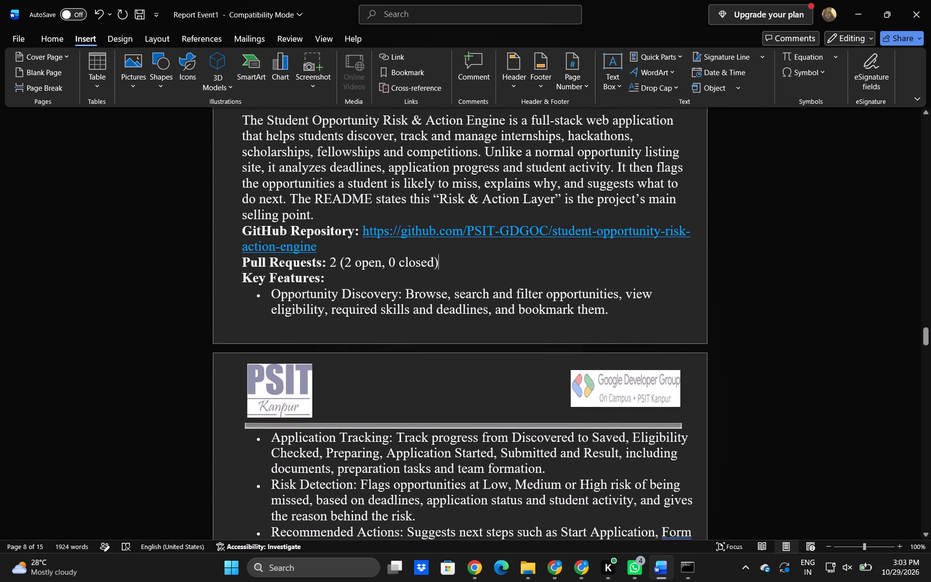
pyautogui.hotkey('ctrl', 'BackSpace')
pyautogui.hotkey('ctrl', 'BackSpace')
pyautogui.hotkey('ctrl', 'BackSpace')
pyautogui.hotkey('ctrl', 'BackSpace')
pyautogui.hotkey('ctrl', 'BackSpace')
pyautogui.hotkey('ctrl', 'BackSpace')
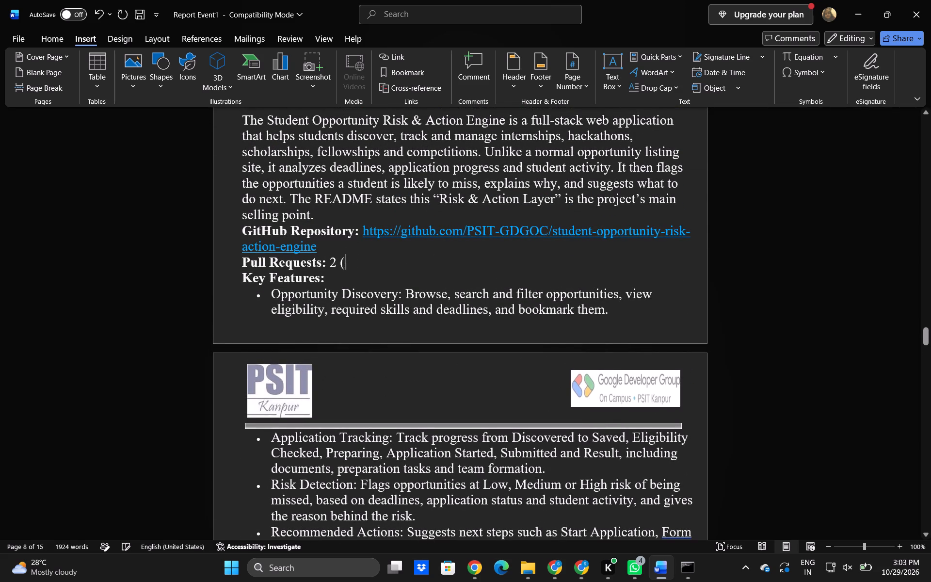
pyautogui.press('BackSpace')
# Add a blank line above the pasted write-up's GitHub Repository and Pull Requests labels, and space Key Features down to the top of the next page.
pyautogui.press('Return')
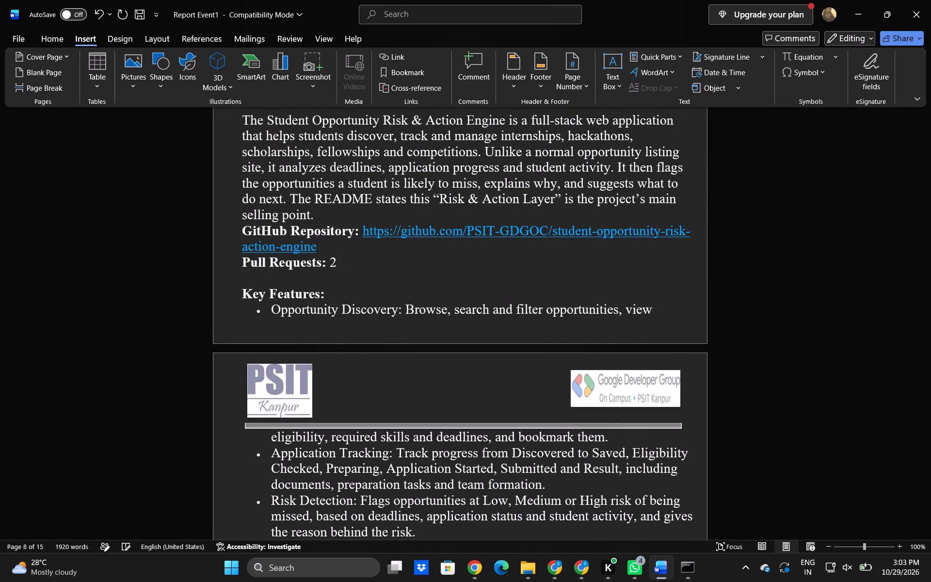
pyautogui.press('Return')
pyautogui.press('Return')
pyautogui.scroll(1, 445, 257)
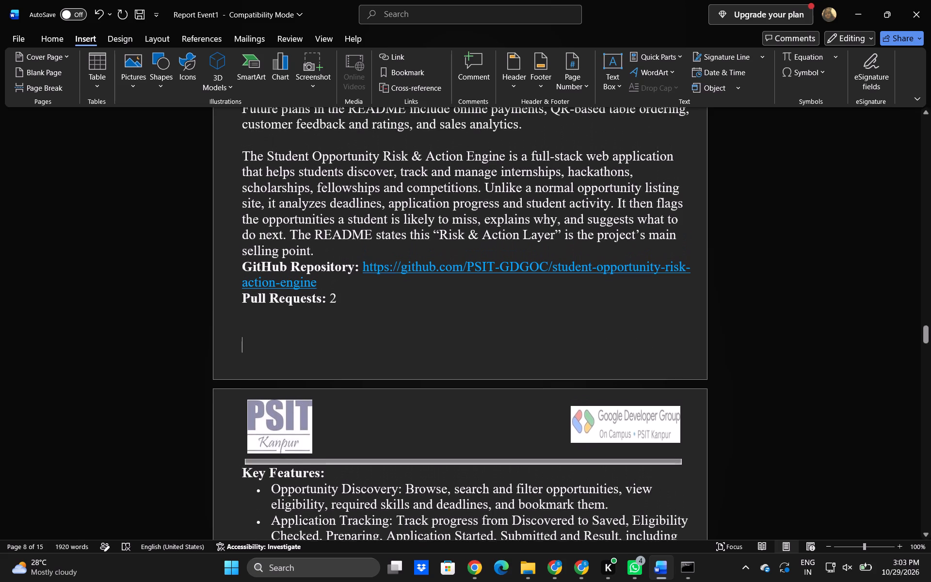
pyautogui.press('Return')
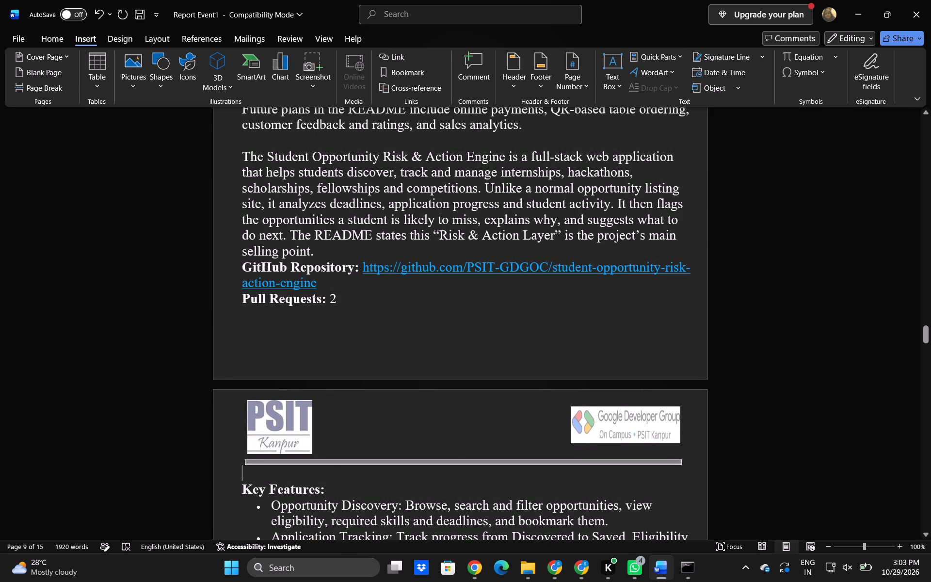
pyautogui.click(573, 253)
pyautogui.press('Return')
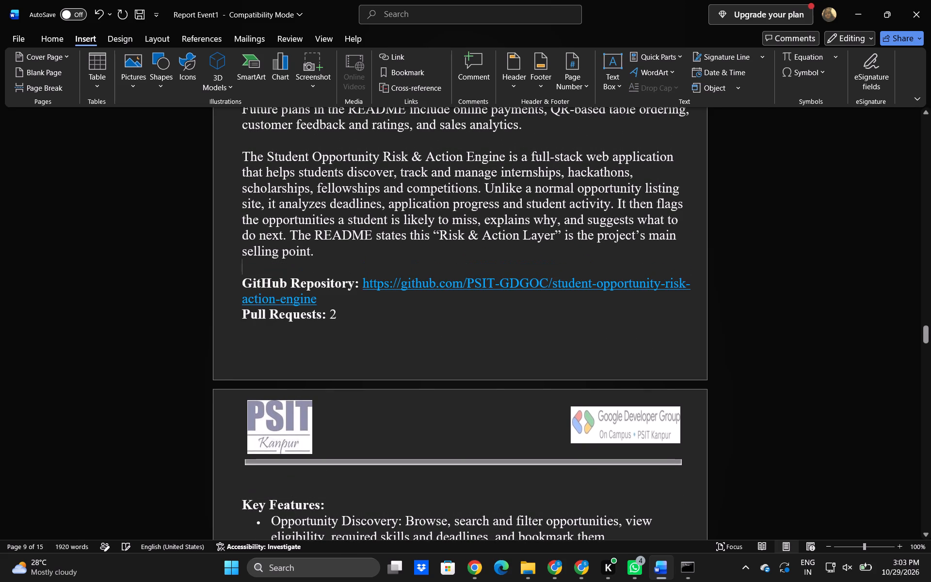
pyautogui.click(325, 297)
pyautogui.press('Return')
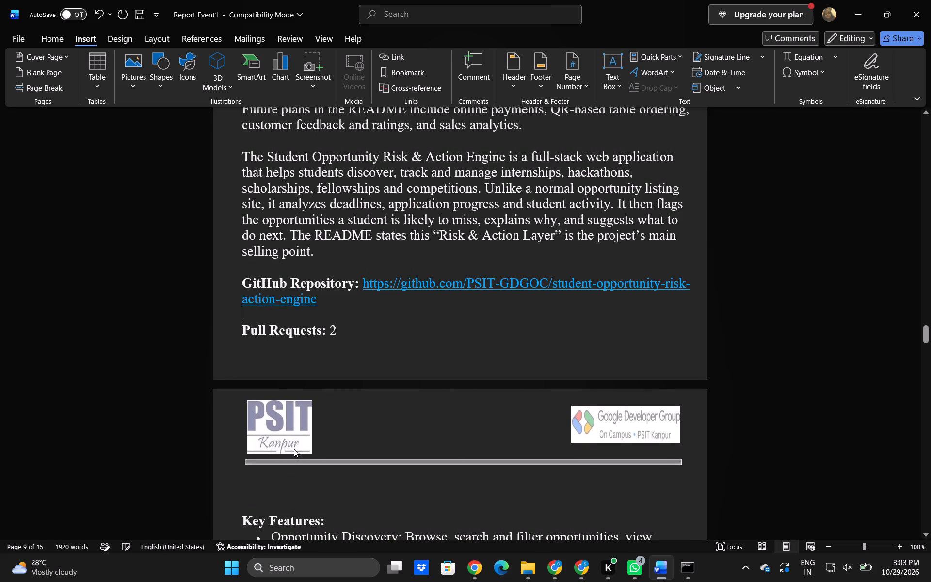
pyautogui.click(272, 501)
pyautogui.press('BackSpace')
pyautogui.press('BackSpace')
pyautogui.press('BackSpace')
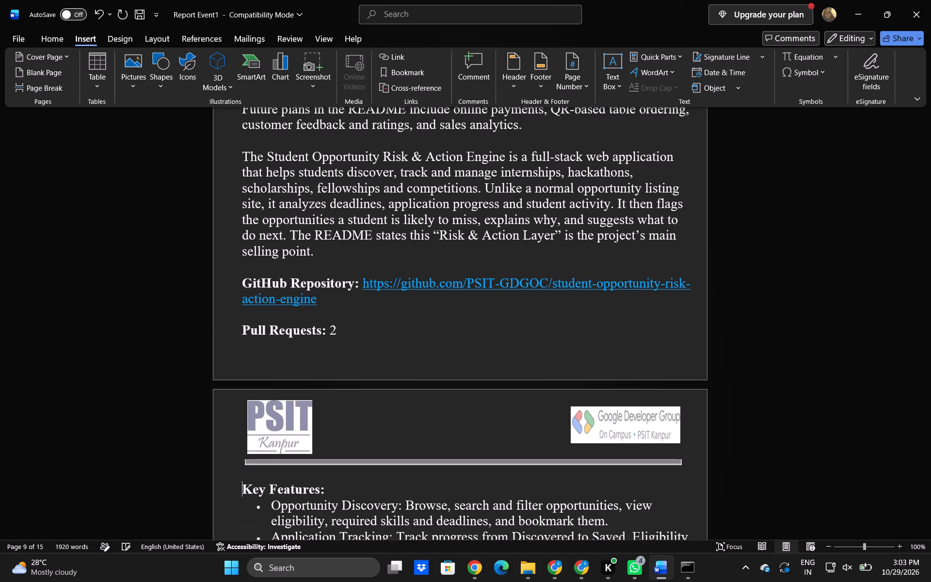
# Delete everything after "recommended actions and risk UI." in the Student Opportunity Risk & Action Engine's Contribution and Impact paragraph.
pyautogui.scroll(1, 272, 501)
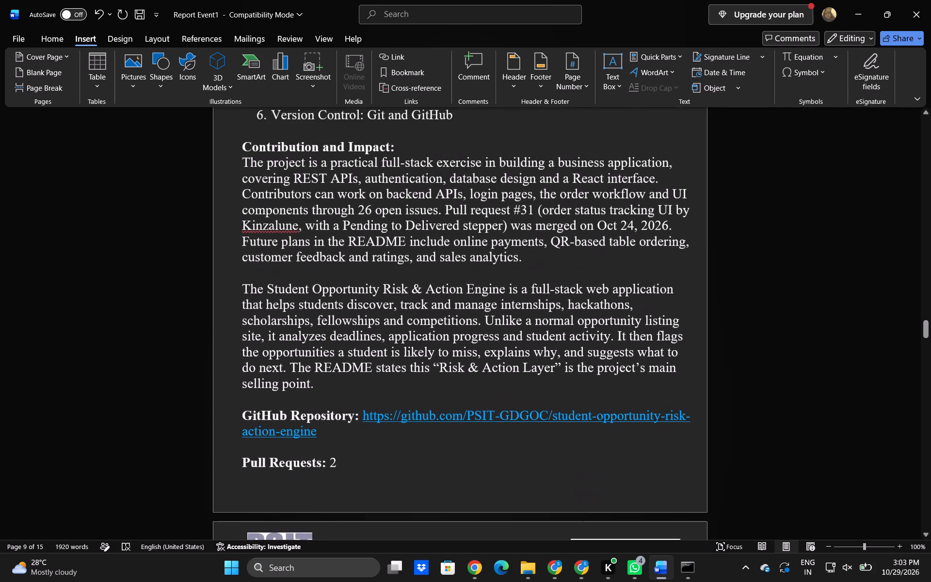
pyautogui.scroll(-6, 272, 501)
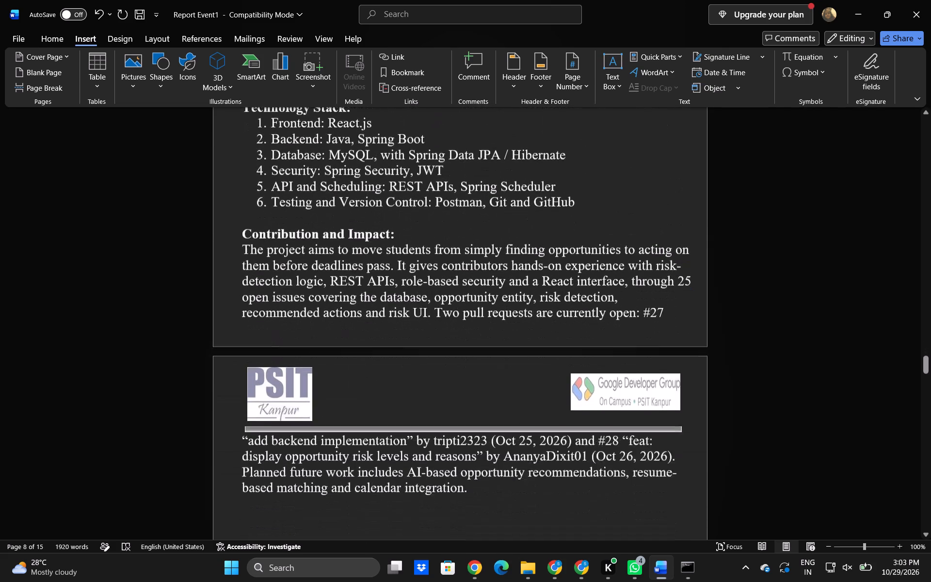
pyautogui.scroll(-1, 272, 501)
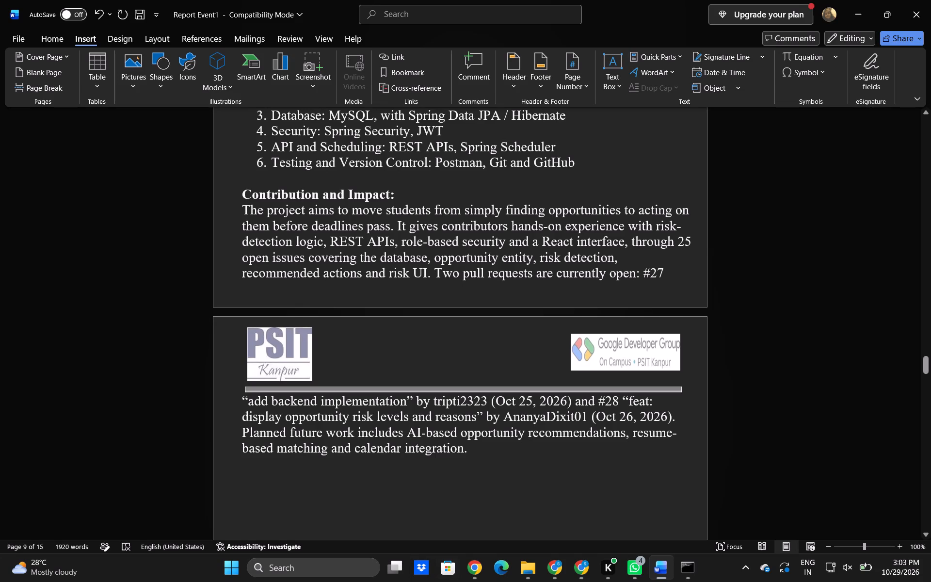
pyautogui.click(480, 449)
pyautogui.hotkey('ctrl', 'BackSpace')
pyautogui.hotkey('ctrl', 'BackSpace')
pyautogui.hotkey('ctrl', 'BackSpace')
pyautogui.hotkey('ctrl', 'BackSpace')
pyautogui.hotkey('ctrl', 'BackSpace')
pyautogui.hotkey('ctrl', 'BackSpace')
pyautogui.hotkey('ctrl', 'BackSpace')
pyautogui.hotkey('ctrl', 'BackSpace')
pyautogui.hotkey('ctrl', 'BackSpace')
pyautogui.hotkey('ctrl', 'BackSpace')
pyautogui.hotkey('ctrl', 'BackSpace')
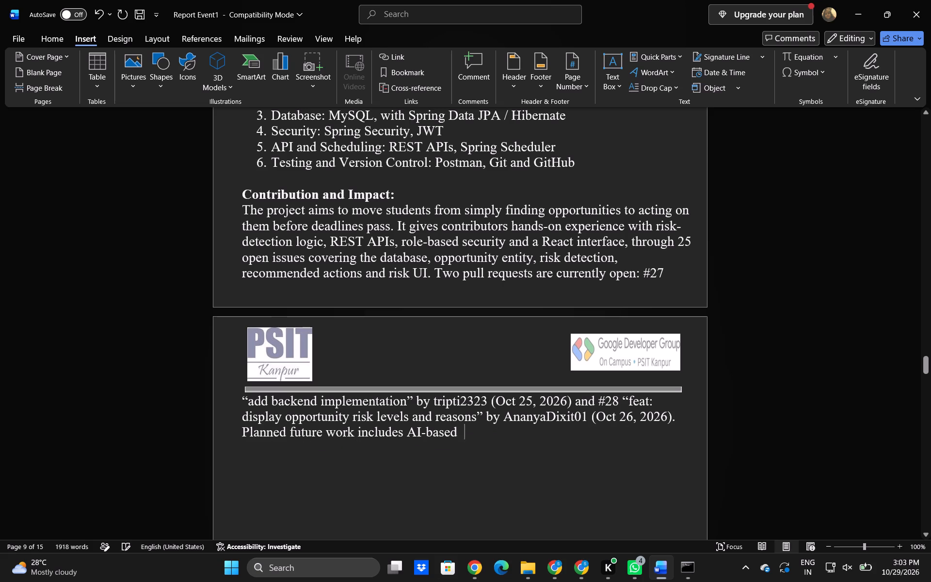
pyautogui.hotkey('ctrl', 'BackSpace')
pyautogui.hotkey('ctrl', 'BackSpace')
pyautogui.hotkey('ctrl', 'BackSpace')
pyautogui.hotkey('ctrl', 'BackSpace')
pyautogui.hotkey('ctrl', 'BackSpace')
pyautogui.hotkey('ctrl', 'BackSpace')
pyautogui.hotkey('ctrl', 'BackSpace')
pyautogui.hotkey('ctrl', 'BackSpace')
pyautogui.hotkey('ctrl', 'BackSpace')
pyautogui.hotkey('ctrl', 'BackSpace')
pyautogui.hotkey('ctrl', 'BackSpace')
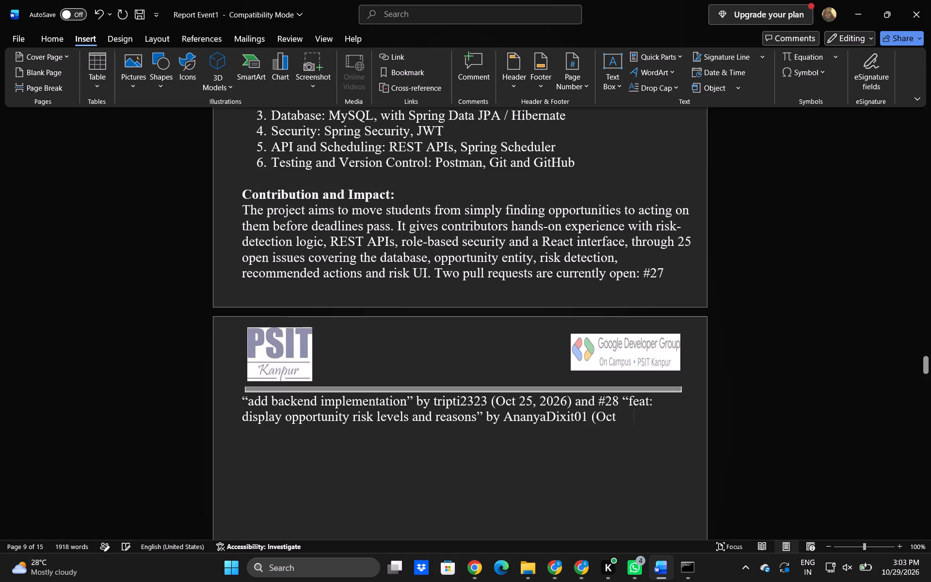
pyautogui.hotkey('ctrl', 'BackSpace')
pyautogui.hotkey('ctrl', 'BackSpace')
pyautogui.hotkey('ctrl', 'BackSpace')
pyautogui.hotkey('ctrl', 'BackSpace')
pyautogui.hotkey('ctrl', 'BackSpace')
pyautogui.hotkey('ctrl', 'BackSpace')
pyautogui.hotkey('ctrl', 'BackSpace')
pyautogui.hotkey('ctrl', 'BackSpace')
pyautogui.hotkey('ctrl', 'BackSpace')
pyautogui.hotkey('ctrl', 'BackSpace')
pyautogui.hotkey('ctrl', 'BackSpace')
pyautogui.hotkey('ctrl', 'BackSpace')
pyautogui.hotkey('ctrl', 'BackSpace')
pyautogui.hotkey('ctrl', 'BackSpace')
pyautogui.hotkey('ctrl', 'BackSpace')
pyautogui.hotkey('ctrl', 'BackSpace')
pyautogui.hotkey('ctrl', 'BackSpace')
pyautogui.hotkey('ctrl', 'BackSpace')
pyautogui.hotkey('ctrl', 'BackSpace')
pyautogui.hotkey('ctrl', 'BackSpace')
pyautogui.hotkey('ctrl', 'BackSpace')
pyautogui.hotkey('ctrl', 'BackSpace')
pyautogui.hotkey('ctrl', 'BackSpace')
pyautogui.hotkey('ctrl', 'BackSpace')
pyautogui.hotkey('ctrl', 'BackSpace')
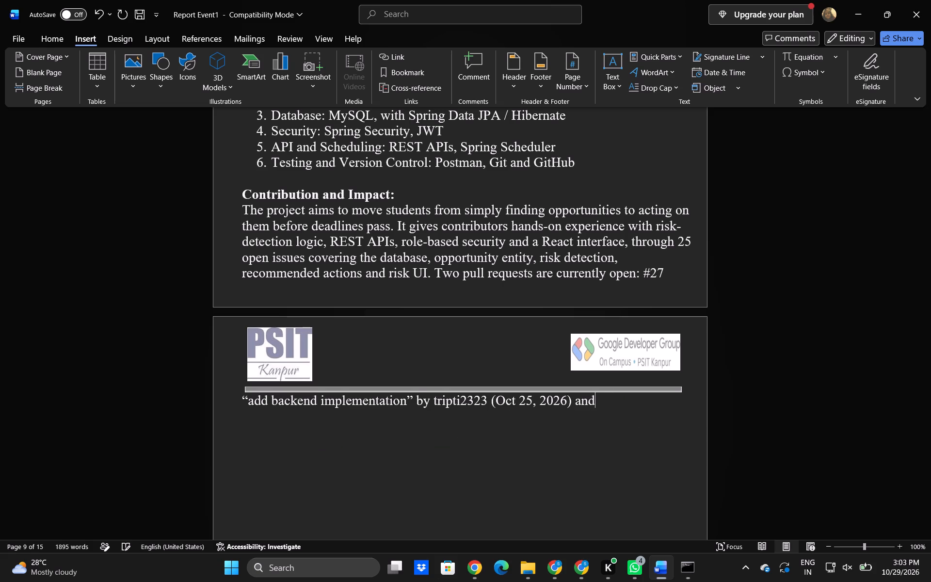
pyautogui.hotkey('ctrl', 'BackSpace')
pyautogui.hotkey('ctrl', 'BackSpace')
pyautogui.hotkey('ctrl', 'BackSpace')
pyautogui.hotkey('ctrl', 'BackSpace')
pyautogui.hotkey('ctrl', 'BackSpace')
pyautogui.hotkey('ctrl', 'BackSpace')
pyautogui.hotkey('ctrl', 'BackSpace')
pyautogui.hotkey('ctrl', 'BackSpace')
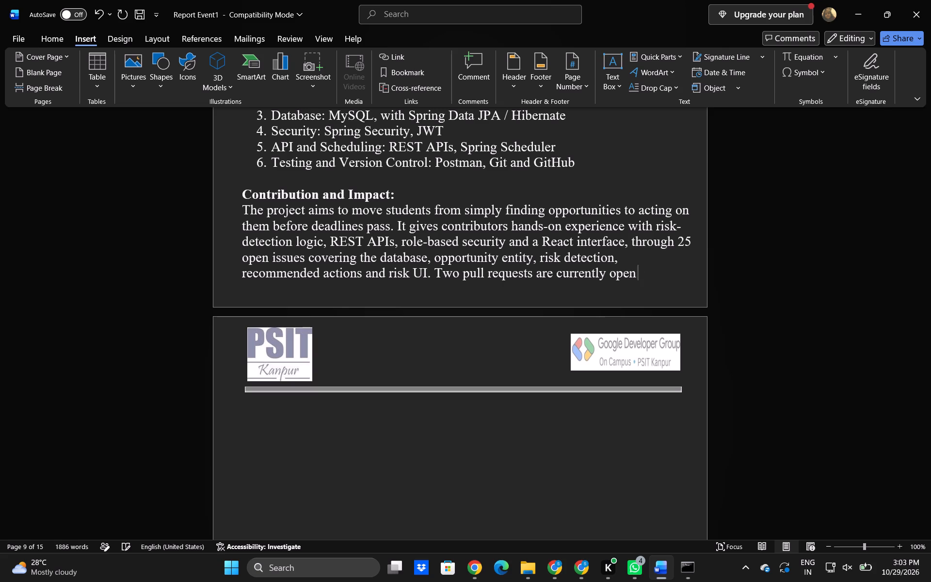
pyautogui.hotkey('ctrl', 'BackSpace')
pyautogui.hotkey('ctrl', 'BackSpace')
pyautogui.hotkey('ctrl', 'BackSpace')
pyautogui.hotkey('ctrl', 'BackSpace')
pyautogui.hotkey('ctrl', 'BackSpace')
pyautogui.hotkey('ctrl', 'BackSpace')
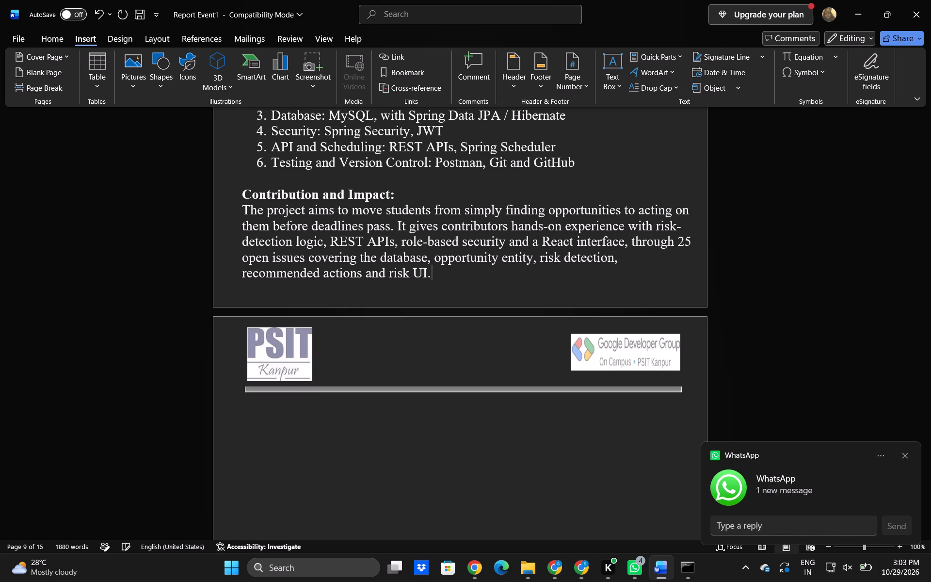
# Delete the pull request #31 and future plans sentences ending the Restaurant Management System's Contribution and Impact paragraph, stopping after "26 open issues.".
pyautogui.scroll(9, 480, 449)
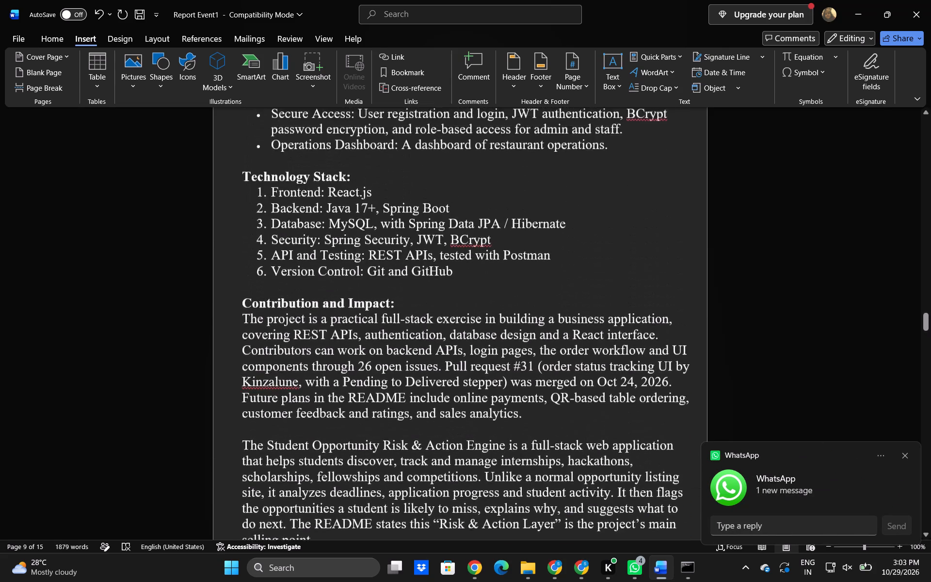
pyautogui.scroll(2, 480, 449)
pyautogui.hscroll(1, 480, 449)
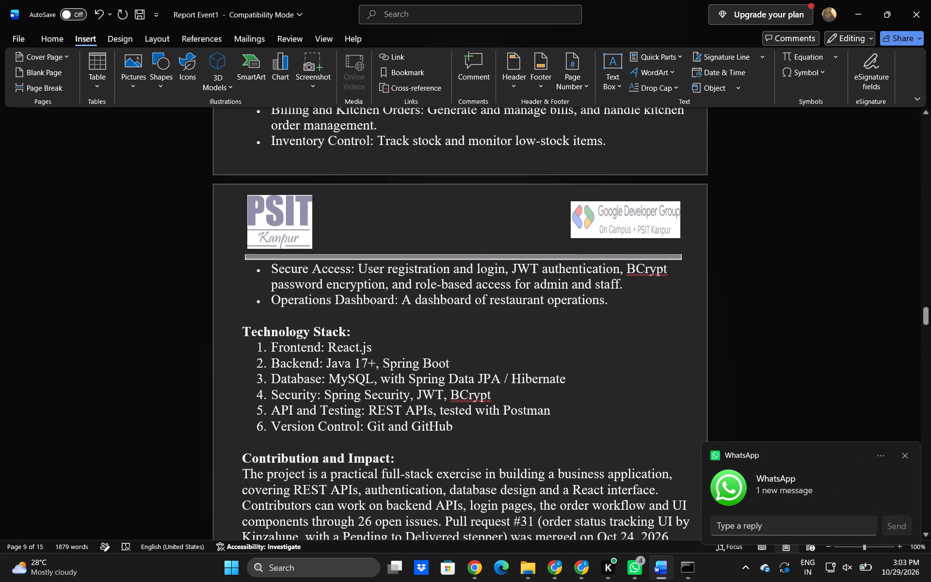
pyautogui.scroll(-1, 480, 449)
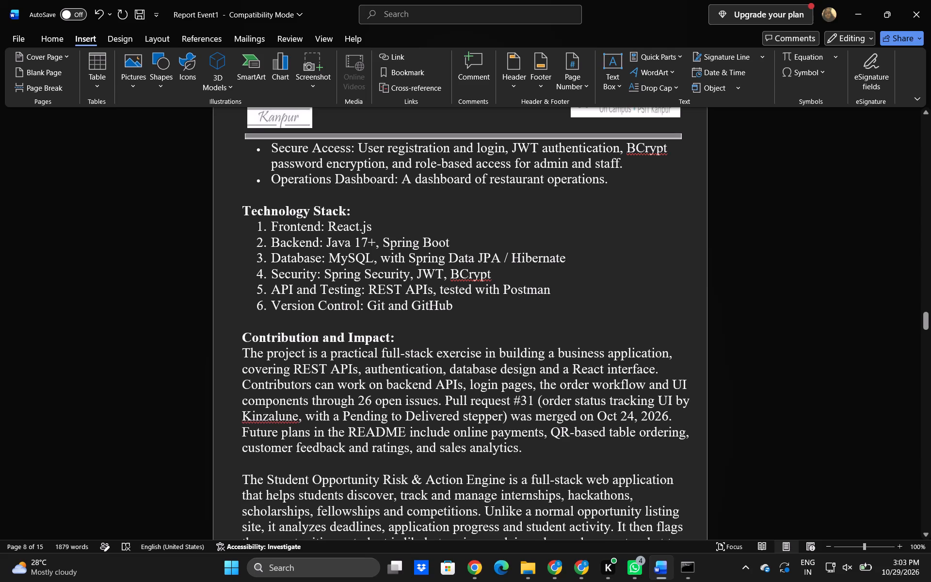
pyautogui.click(533, 450)
pyautogui.hotkey('ctrl', 'BackSpace')
pyautogui.hotkey('ctrl', 'BackSpace')
pyautogui.hotkey('ctrl', 'BackSpace')
pyautogui.hotkey('ctrl', 'BackSpace')
pyautogui.hotkey('ctrl', 'BackSpace')
pyautogui.hotkey('ctrl', 'BackSpace')
pyautogui.hotkey('ctrl', 'BackSpace')
pyautogui.hotkey('ctrl', 'BackSpace')
pyautogui.hotkey('ctrl', 'BackSpace')
pyautogui.hotkey('ctrl', 'BackSpace')
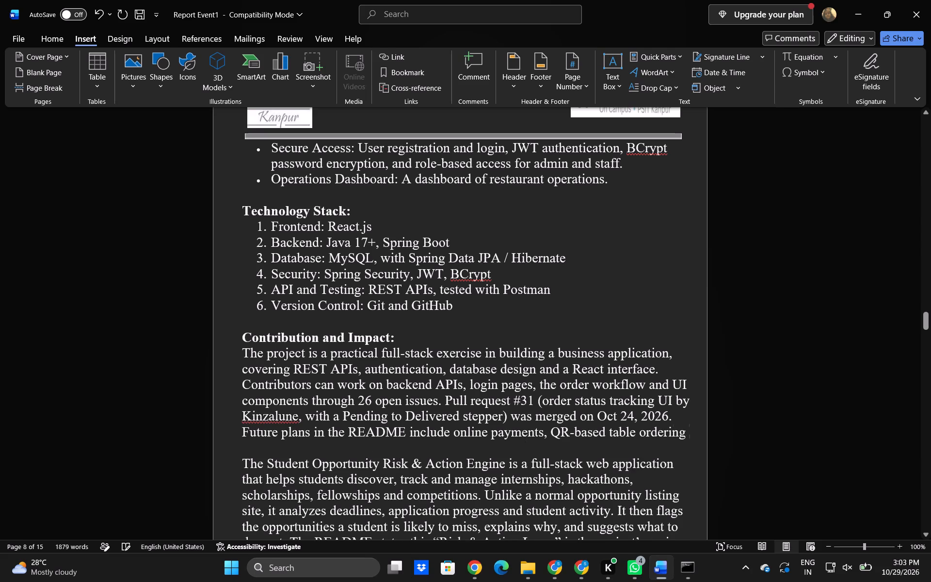
pyautogui.hotkey('ctrl', 'BackSpace')
pyautogui.hotkey('ctrl', 'BackSpace')
pyautogui.hotkey('ctrl', 'BackSpace')
pyautogui.hotkey('ctrl', 'BackSpace')
pyautogui.hotkey('ctrl', 'BackSpace')
pyautogui.hotkey('ctrl', 'BackSpace')
pyautogui.hotkey('ctrl', 'BackSpace')
pyautogui.hotkey('ctrl', 'BackSpace')
pyautogui.hotkey('ctrl', 'BackSpace')
pyautogui.hotkey('ctrl', 'BackSpace')
pyautogui.hotkey('ctrl', 'BackSpace')
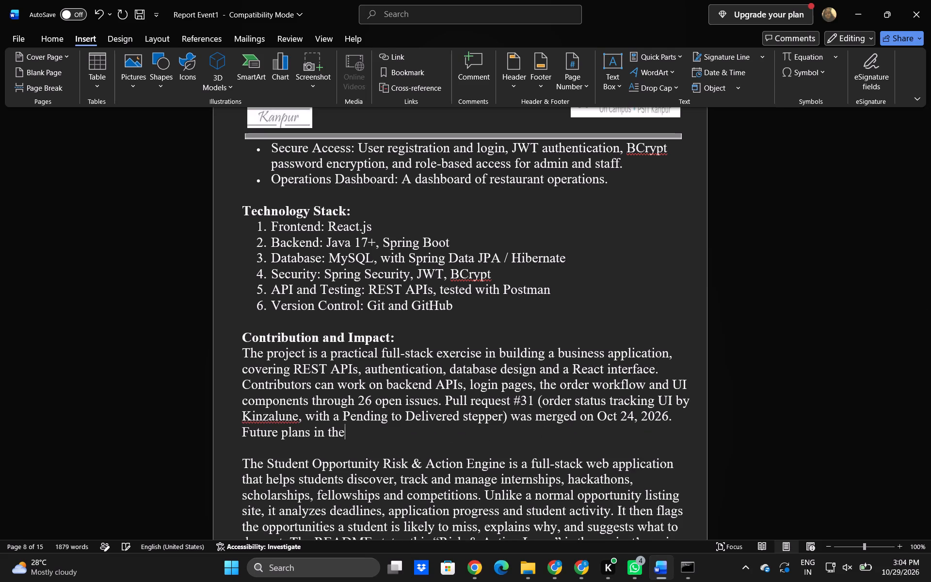
pyautogui.hotkey('ctrl', 'BackSpace')
pyautogui.hotkey('ctrl', 'BackSpace')
pyautogui.hotkey('ctrl', 'BackSpace')
pyautogui.hotkey('ctrl', 'BackSpace')
pyautogui.hotkey('ctrl', 'BackSpace')
pyautogui.hotkey('ctrl', 'BackSpace')
pyautogui.hotkey('ctrl', 'BackSpace')
pyautogui.hotkey('ctrl', 'BackSpace')
pyautogui.hotkey('ctrl', 'BackSpace')
pyautogui.hotkey('ctrl', 'BackSpace')
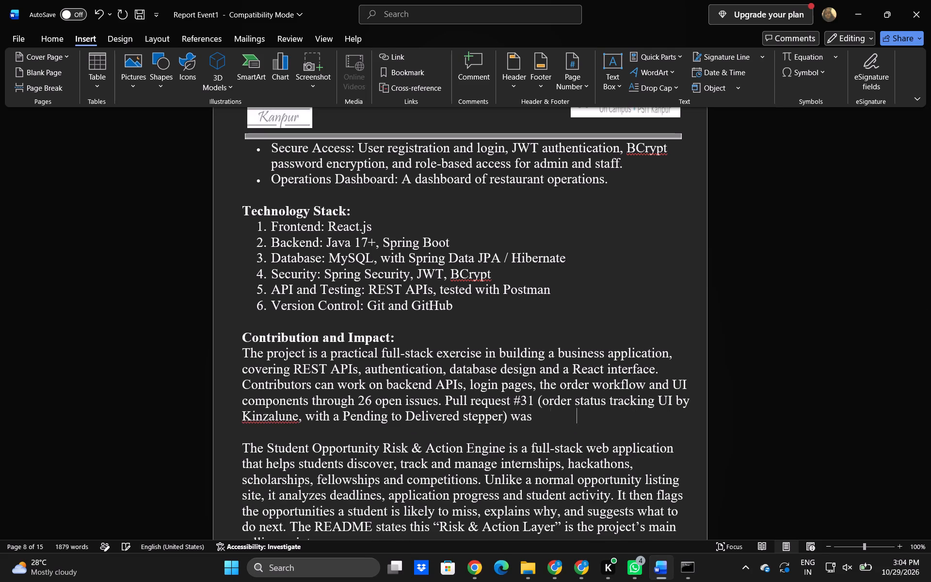
pyautogui.hotkey('ctrl', 'BackSpace')
pyautogui.hotkey('ctrl', 'BackSpace')
pyautogui.hotkey('ctrl', 'BackSpace')
pyautogui.hotkey('ctrl', 'BackSpace')
pyautogui.hotkey('ctrl', 'BackSpace')
pyautogui.hotkey('ctrl', 'BackSpace')
pyautogui.hotkey('ctrl', 'BackSpace')
pyautogui.hotkey('ctrl', 'BackSpace')
pyautogui.hotkey('ctrl', 'BackSpace')
pyautogui.hotkey('ctrl', 'BackSpace')
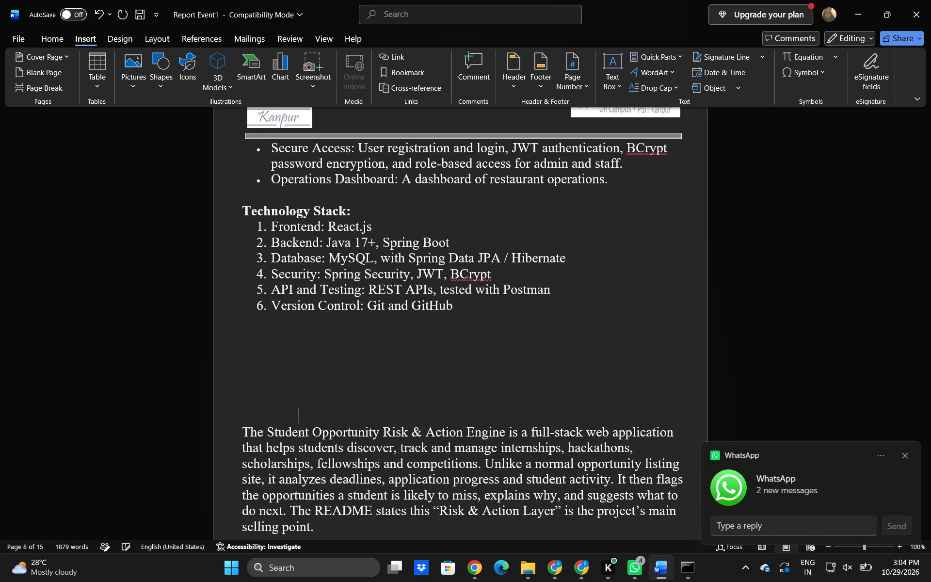
pyautogui.hotkey('ctrl', 'BackSpace')
pyautogui.hotkey('ctrl', 'BackSpace')
pyautogui.hotkey('ctrl', 'BackSpace')
pyautogui.hotkey('ctrl', 'BackSpace')
pyautogui.hotkey('ctrl', 'BackSpace')
pyautogui.hotkey('ctrl', 'BackSpace')
pyautogui.hotkey('ctrl', 'BackSpace')
pyautogui.hotkey('ctrl', 'BackSpace')
pyautogui.hotkey('ctrl', 'BackSpace')
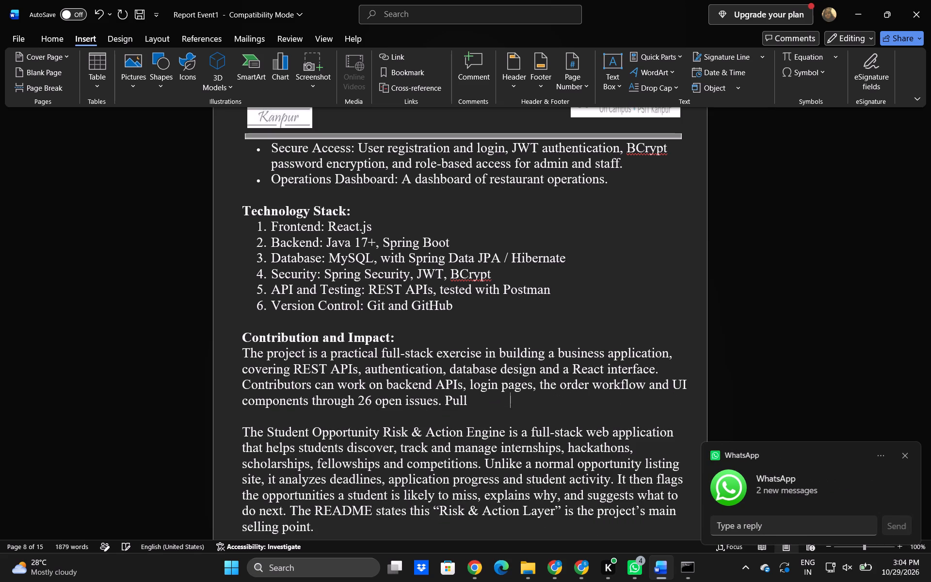
pyautogui.hotkey('ctrl', 'BackSpace')
# Remove one of the extra blank lines above the "3. Restaurant Management System" heading.
pyautogui.scroll(4, 533, 450)
pyautogui.scroll(-1, 533, 450)
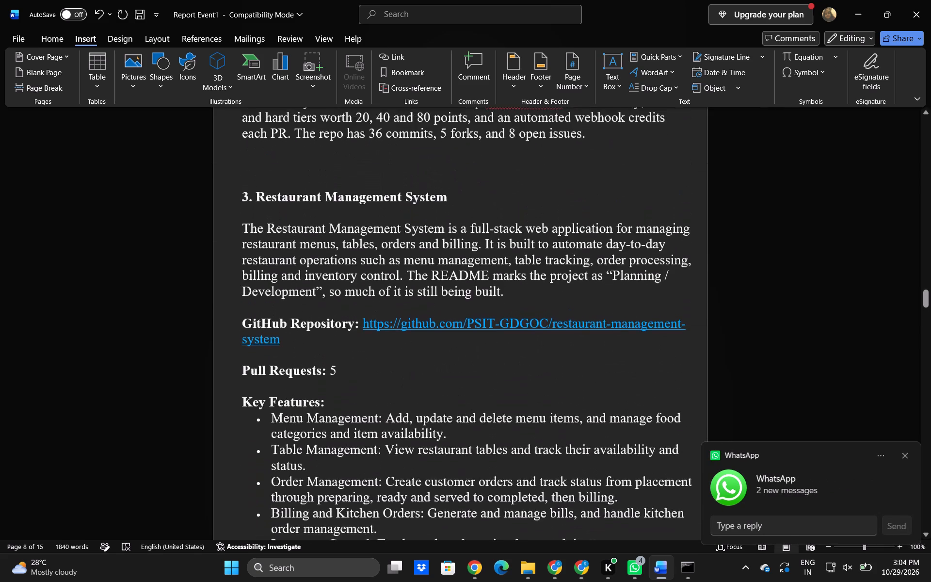
pyautogui.scroll(-1, 533, 450)
pyautogui.scroll(4, 533, 450)
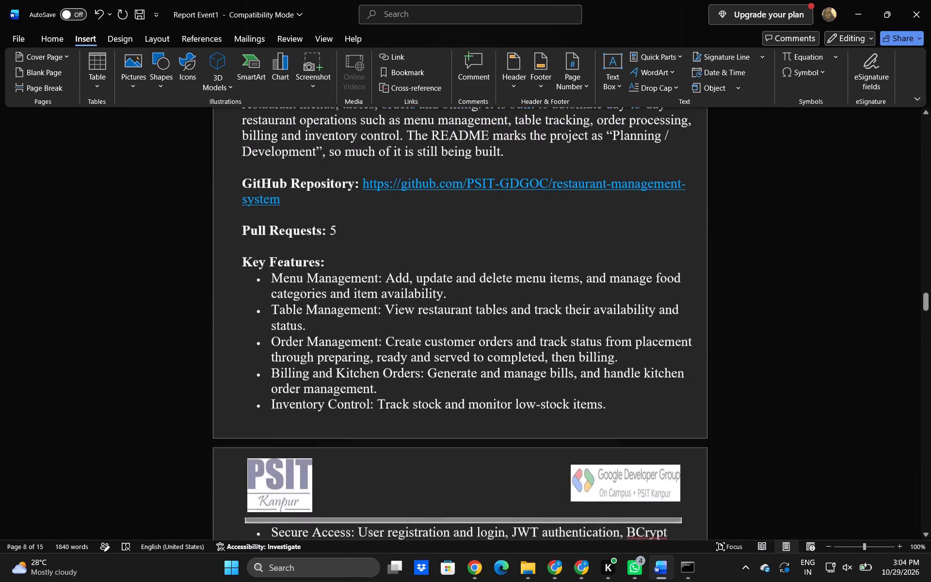
pyautogui.scroll(1, 533, 450)
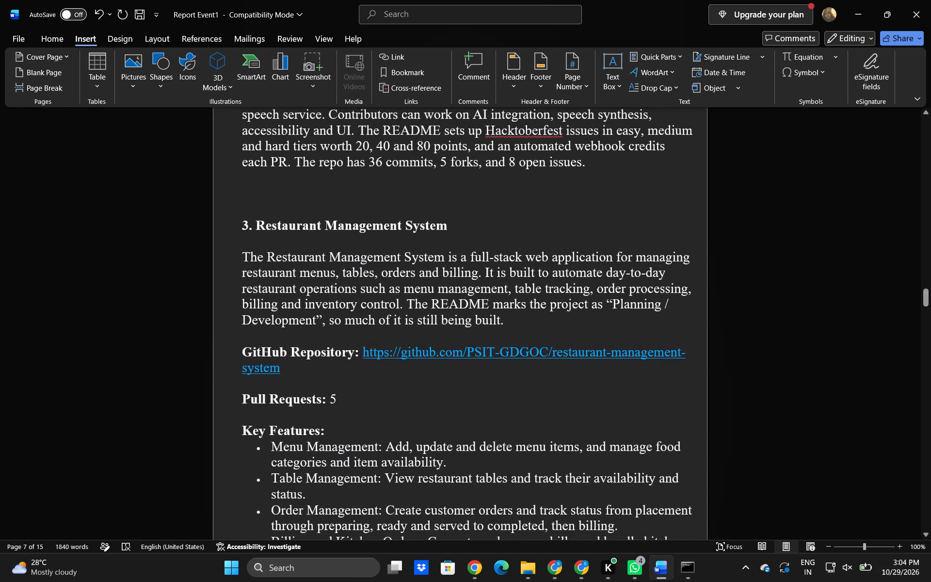
pyautogui.click(345, 199)
pyautogui.press('BackSpace')
# Review section 3's spacing and page break from its description through Technology Stack.
pyautogui.scroll(-1, 345, 199)
pyautogui.keyDown('ctrl'); pyautogui.scroll(1, 345, 199); pyautogui.keyUp('ctrl')
pyautogui.keyDown('ctrl'); pyautogui.scroll(-3, 345, 199); pyautogui.keyUp('ctrl')
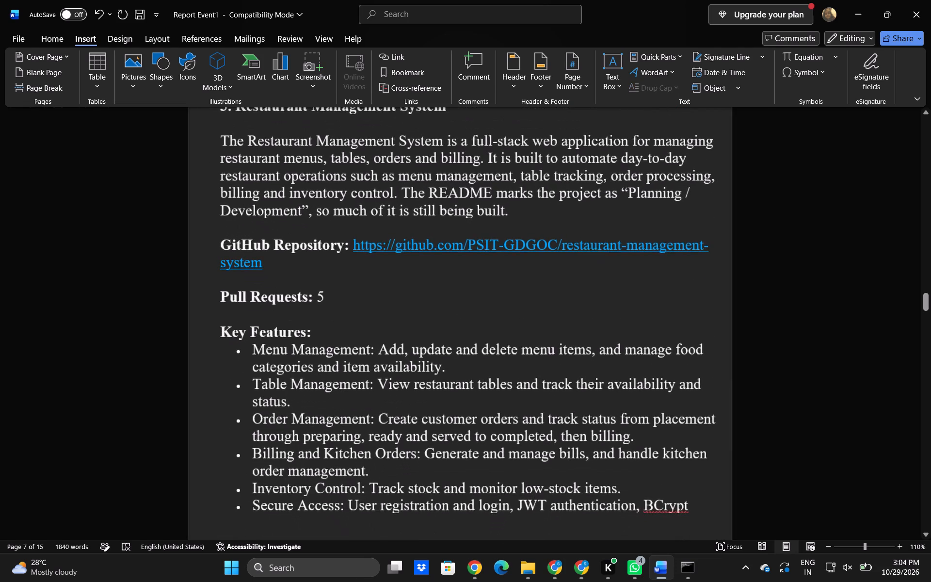
pyautogui.keyDown('ctrl'); pyautogui.scroll(-1, 345, 199); pyautogui.keyUp('ctrl')
pyautogui.scroll(-4, 345, 199)
pyautogui.scroll(1, 345, 199)
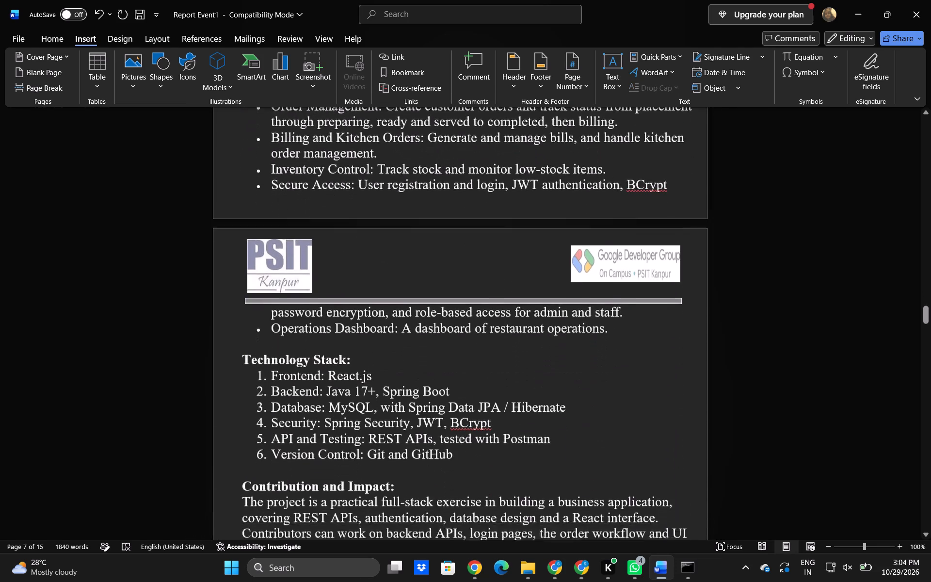
pyautogui.scroll(1, 345, 199)
pyautogui.scroll(-2, 345, 199)
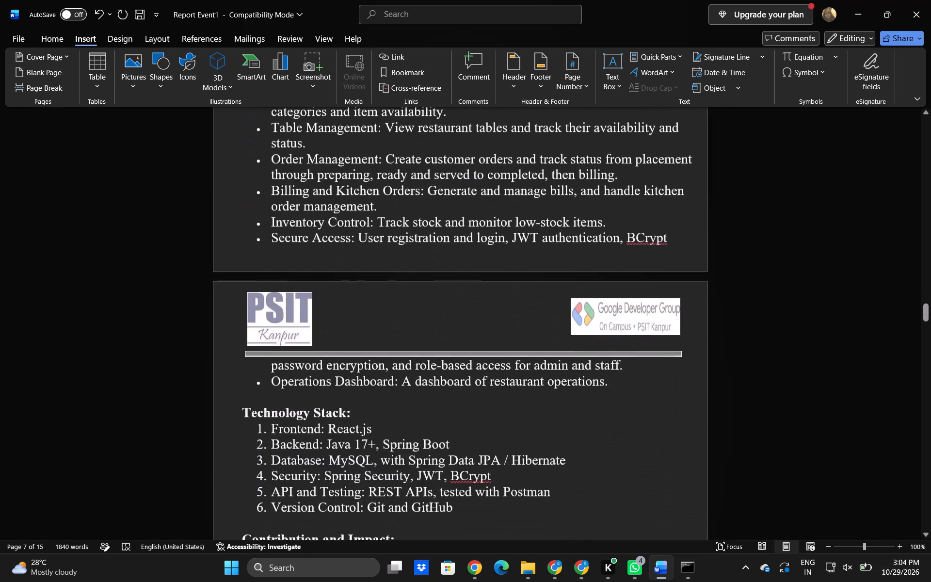
pyautogui.scroll(-3, 345, 199)
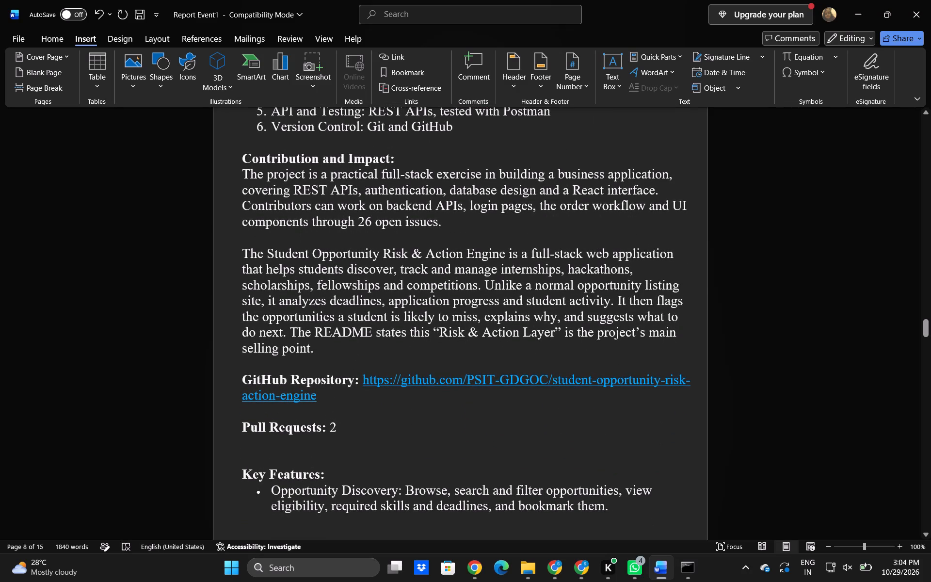
pyautogui.click(505, 225)
pyautogui.press('Return')
pyautogui.press('Return')
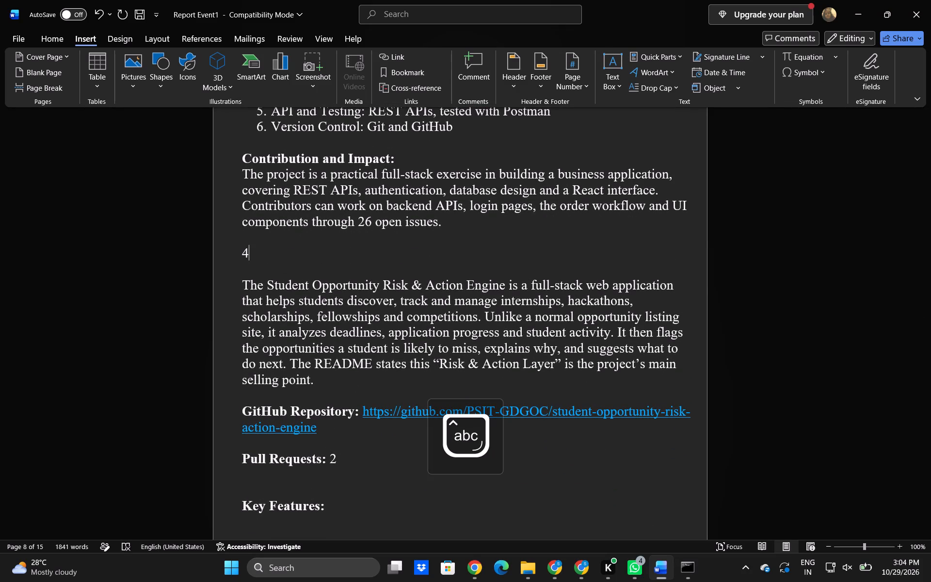
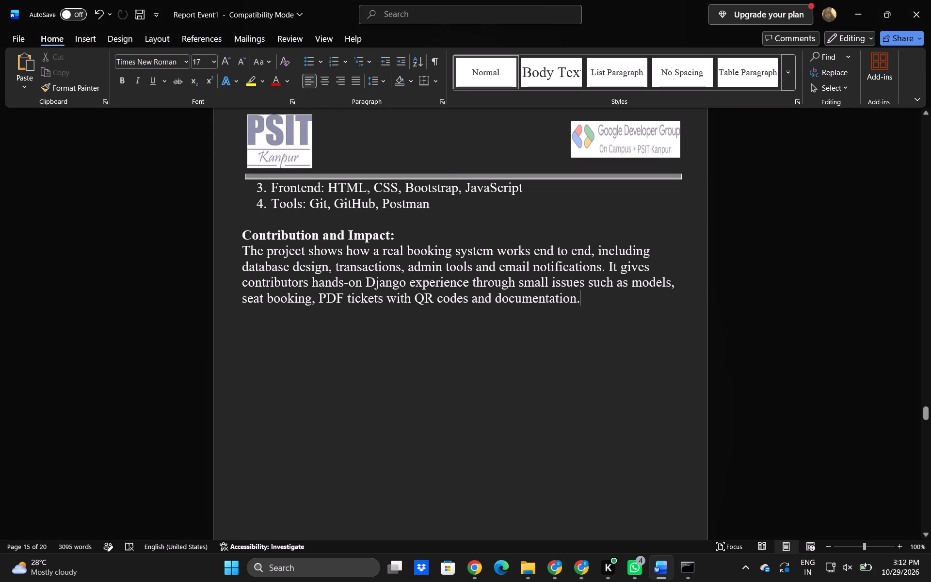
pyautogui.press('Return')
pyautogui.press('Return')
pyautogui.hotkey('ctrl', 'v')
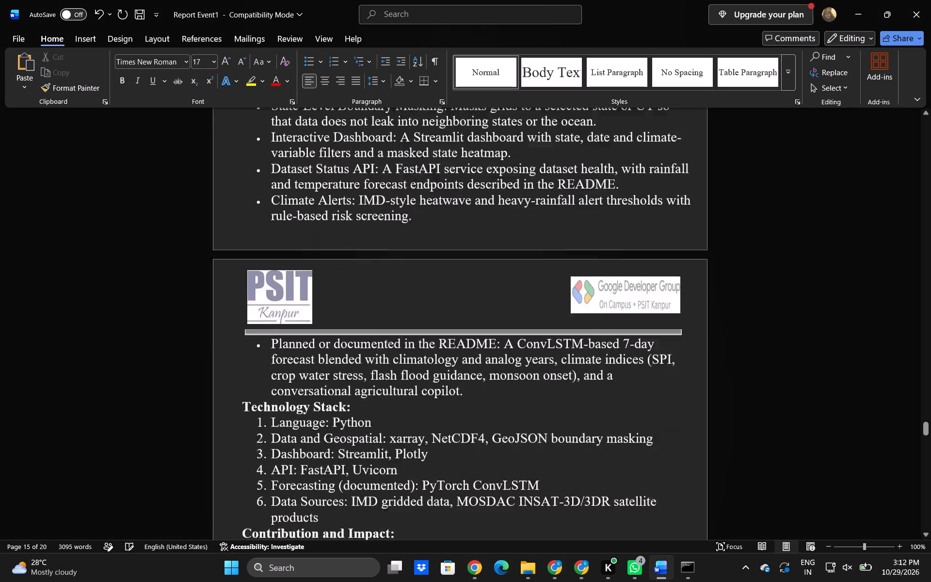
# Number the Miraj - Indian Climate Digital Twin heading with "8. " in front of its title.
pyautogui.scroll(1, 461, 327)
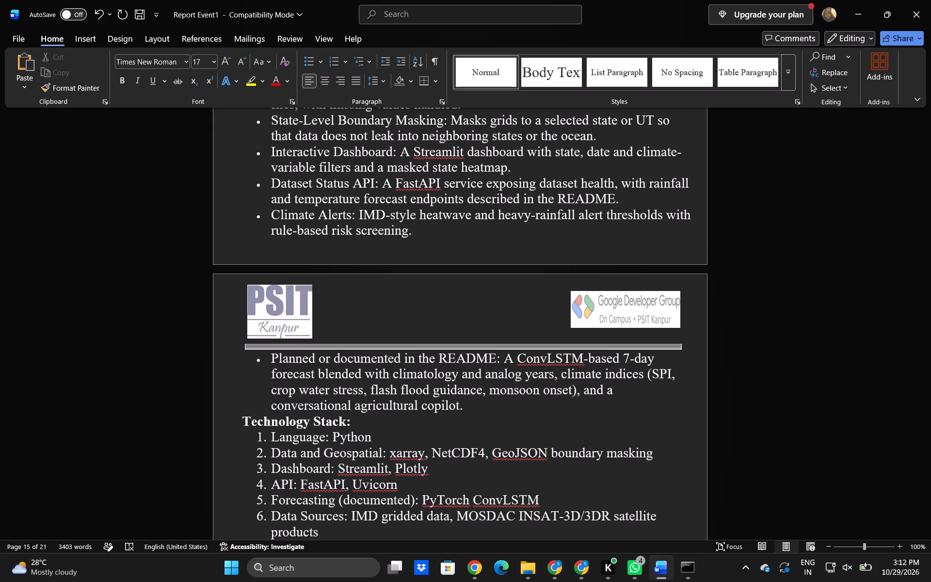
pyautogui.scroll(5, 461, 327)
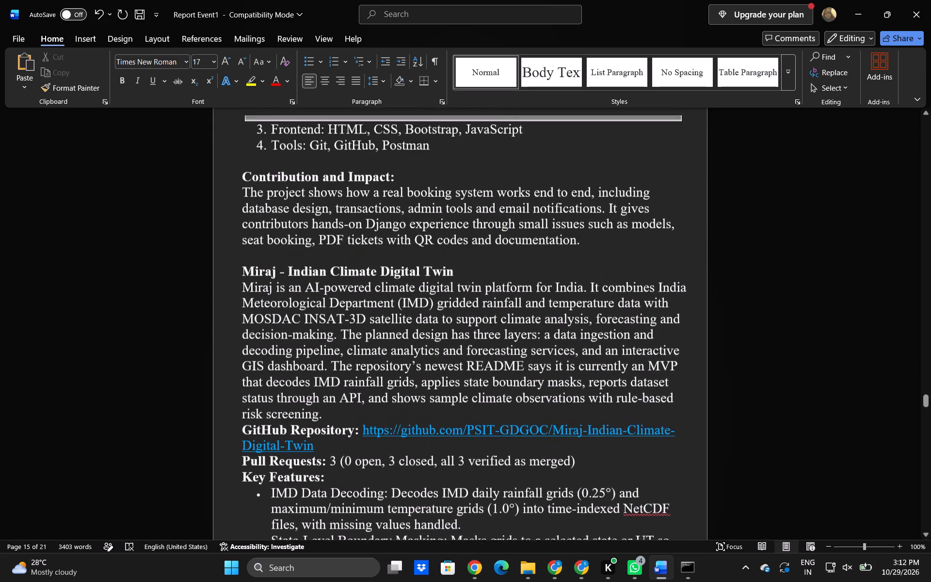
pyautogui.scroll(1, 461, 327)
pyautogui.click(246, 327)
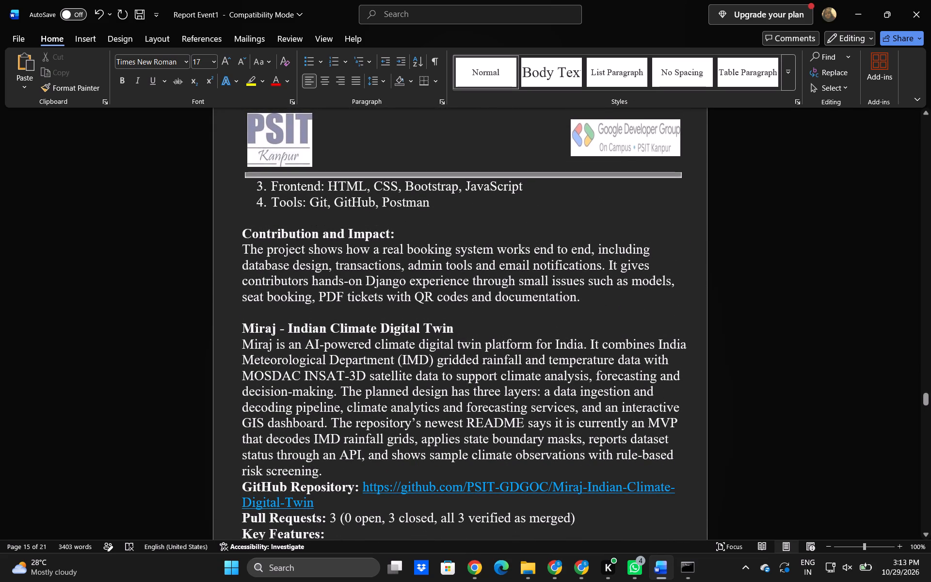
pyautogui.write('8.')
pyautogui.press('space')
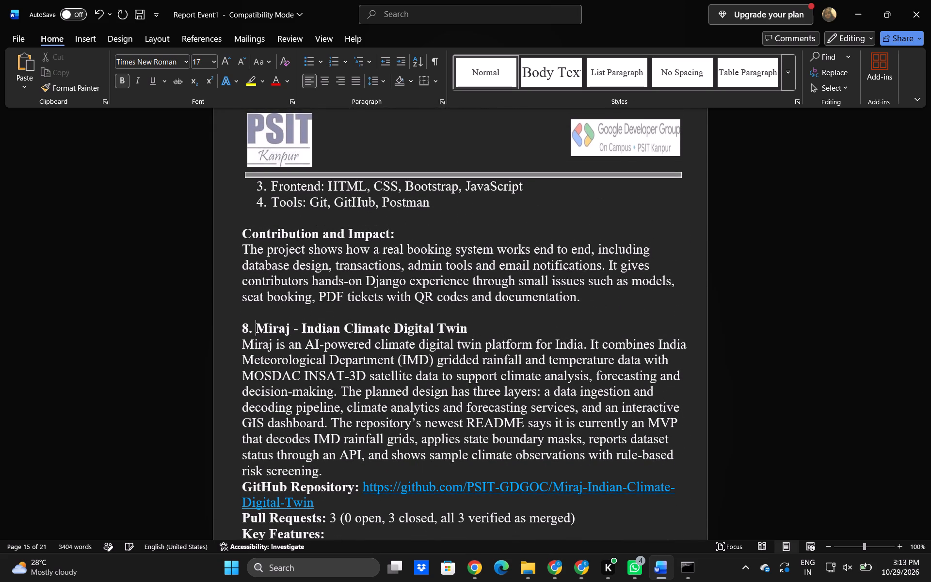
# Add an empty line after the Miraj heading, after its description paragraph and after its GitHub Repository link.
pyautogui.click(479, 325)
pyautogui.press('Return')
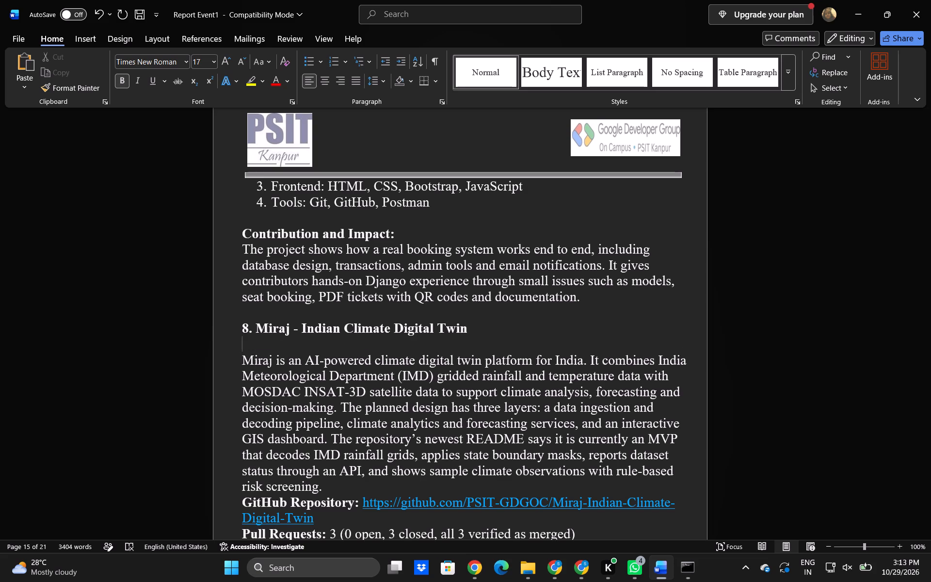
pyautogui.scroll(-1, 456, 412)
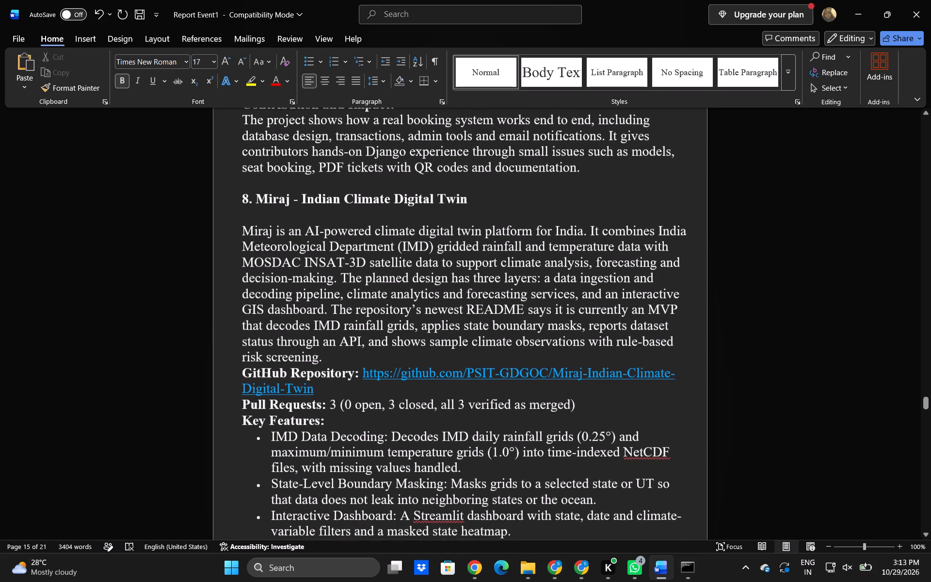
pyautogui.click(350, 353)
pyautogui.press('Return')
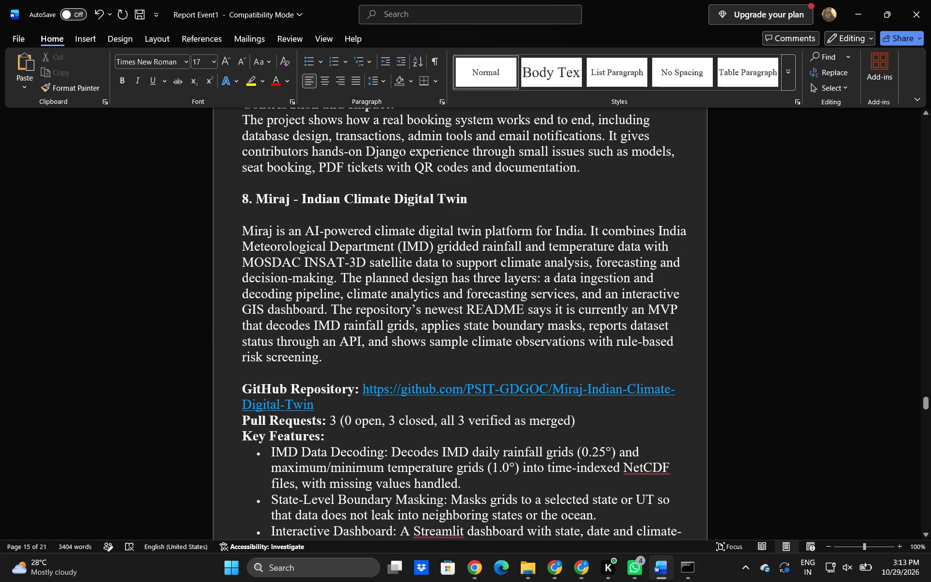
pyautogui.click(452, 399)
pyautogui.press('Return')
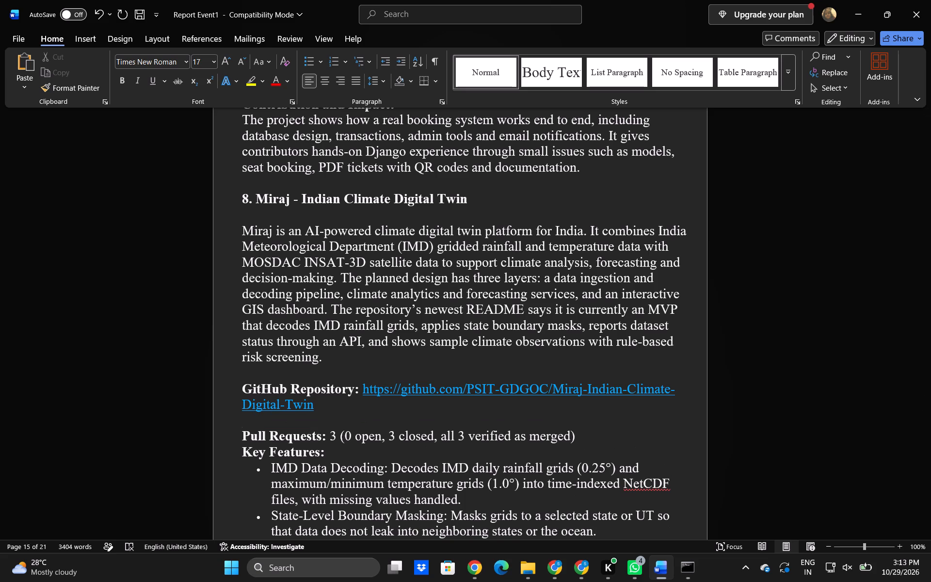
# Delete the bracketed open, closed and merged details from Miraj's Pull Requests line, leaving only 3, and add an empty line below it.
pyautogui.click(585, 434)
pyautogui.hotkey('ctrl', 'BackSpace')
pyautogui.hotkey('ctrl', 'BackSpace')
pyautogui.hotkey('ctrl', 'BackSpace')
pyautogui.hotkey('ctrl', 'BackSpace')
pyautogui.hotkey('ctrl', 'BackSpace')
pyautogui.hotkey('ctrl', 'BackSpace')
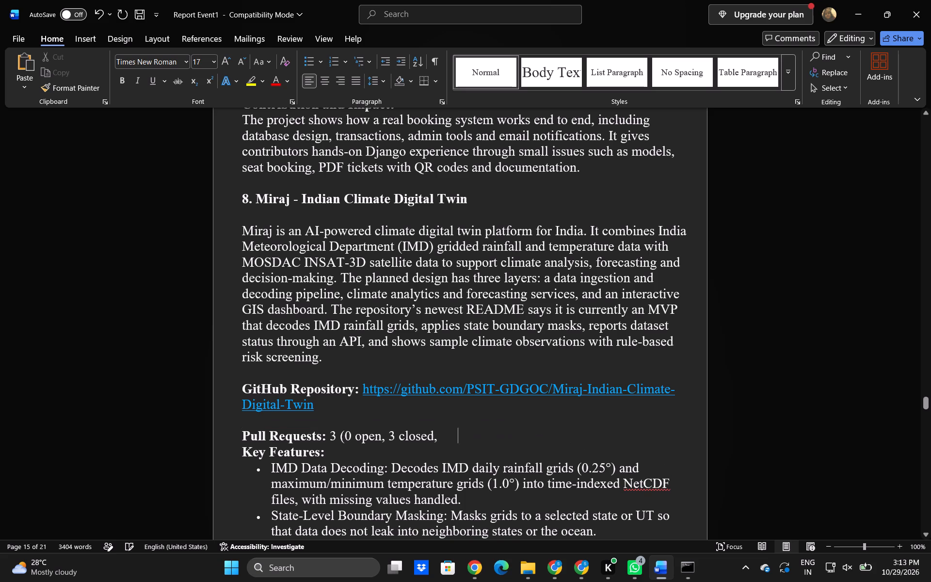
pyautogui.hotkey('ctrl', 'BackSpace')
pyautogui.hotkey('ctrl', 'BackSpace')
pyautogui.hotkey('ctrl', 'BackSpace')
pyautogui.hotkey('ctrl', 'BackSpace')
pyautogui.hotkey('ctrl', 'BackSpace')
pyautogui.hotkey('ctrl', 'BackSpace')
pyautogui.press('BackSpace')
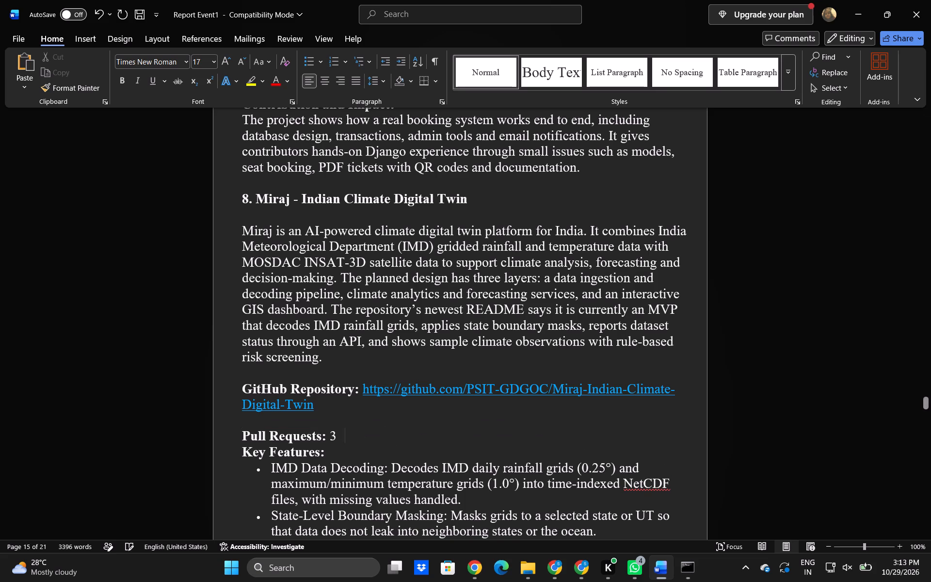
pyautogui.press('Return')
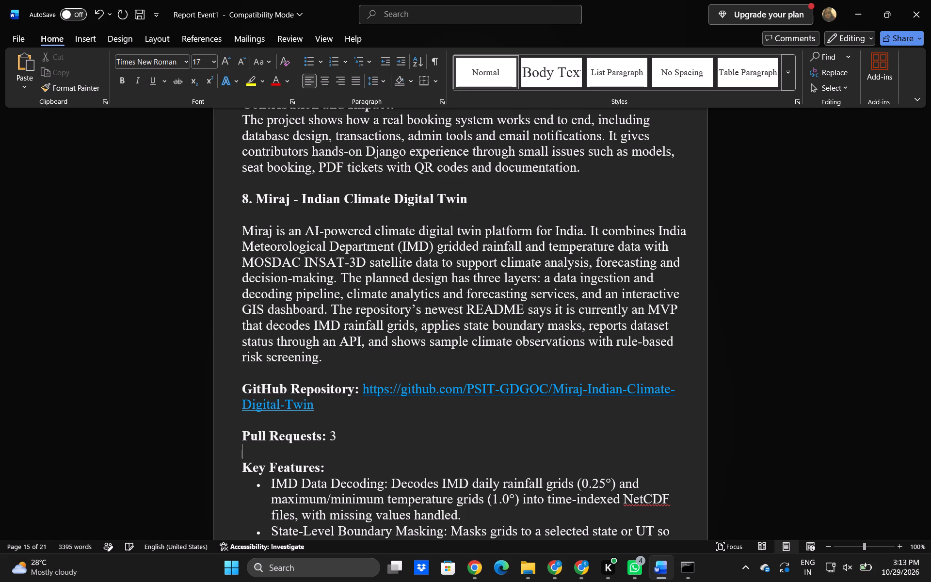
# Add an empty line without a bullet before Miraj's Technology Stack heading and one without a number before its Contribution and Impact heading.
pyautogui.scroll(-3, 585, 434)
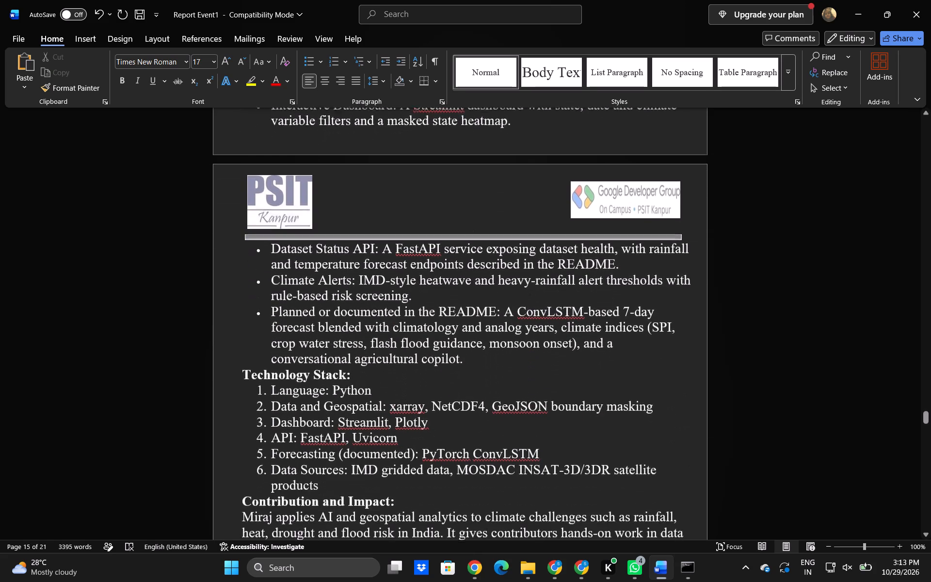
pyautogui.scroll(-1, 585, 434)
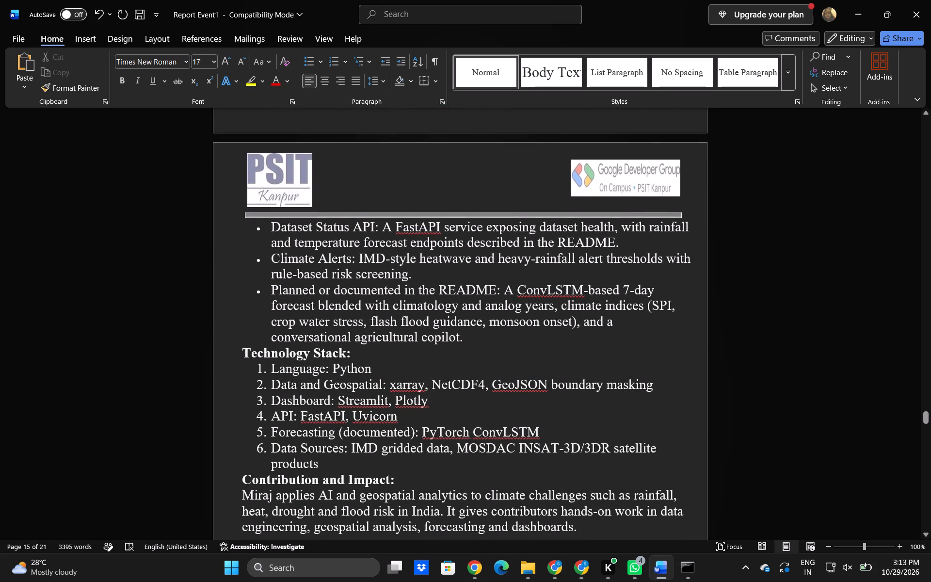
pyautogui.click(483, 337)
pyautogui.press('Return')
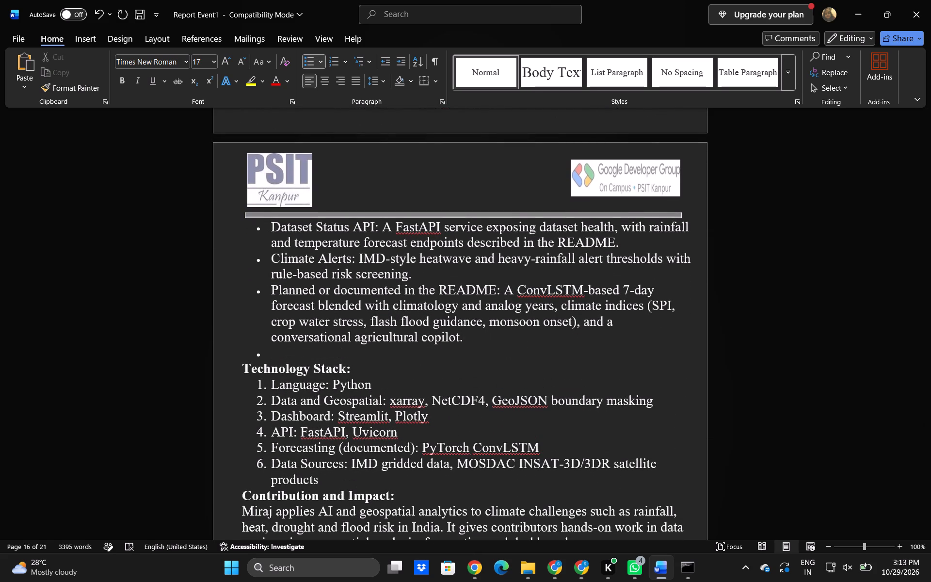
pyautogui.press('BackSpace')
pyautogui.press('BackSpace')
pyautogui.scroll(-1, 483, 337)
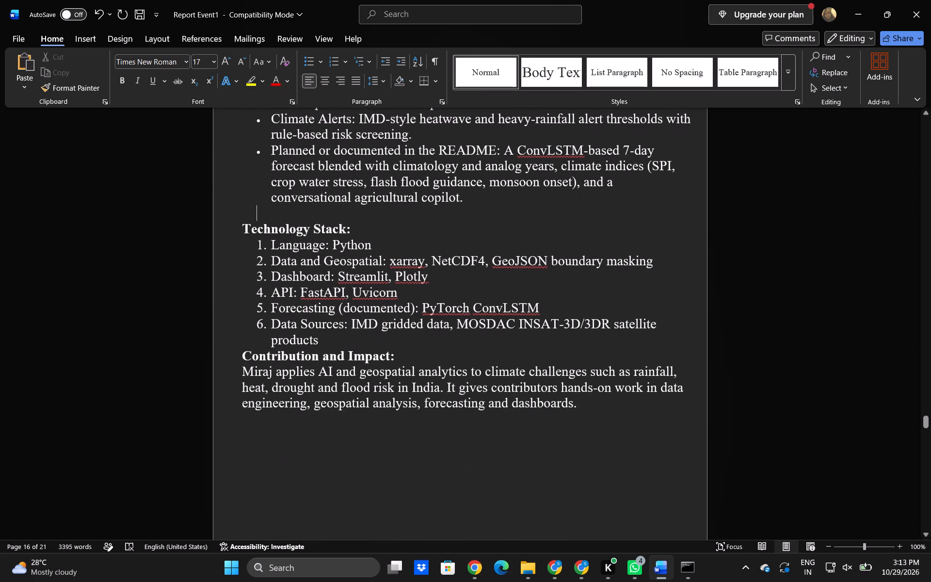
pyautogui.click(330, 344)
pyautogui.press('Return')
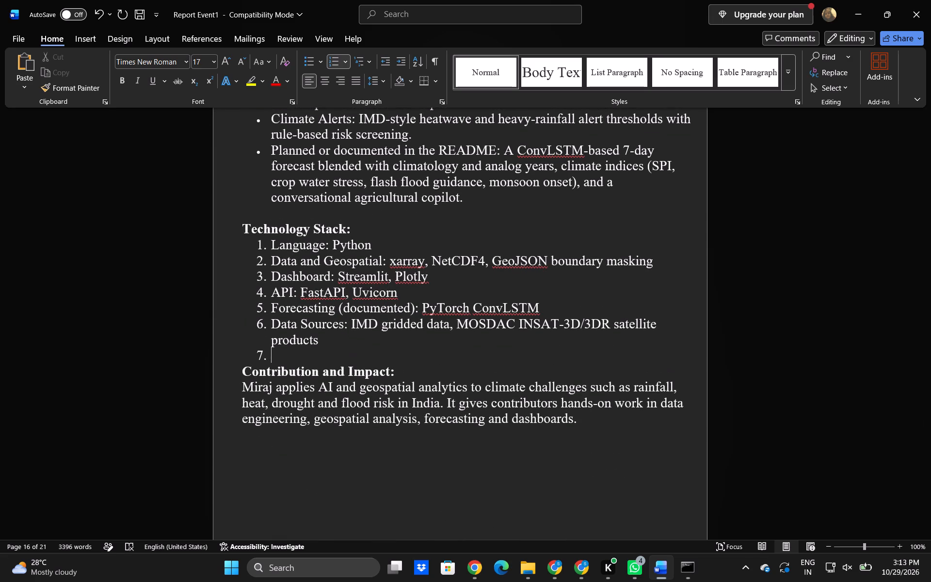
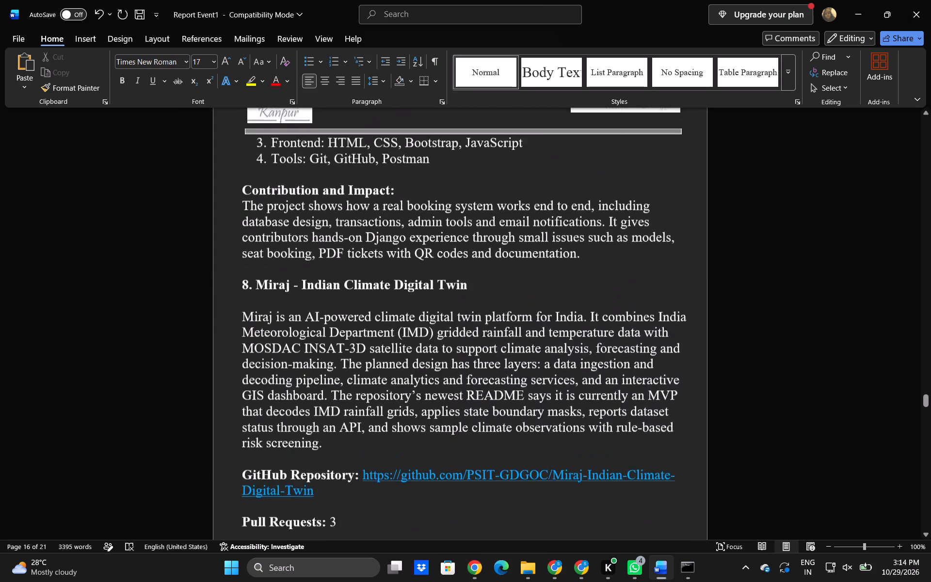
pyautogui.scroll(-1, 477, 193)
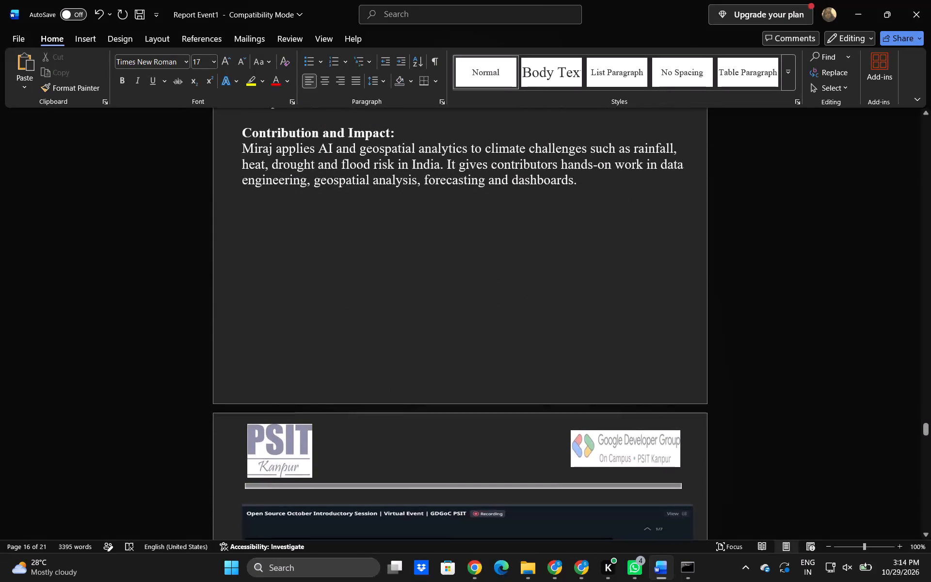
pyautogui.click(591, 192)
pyautogui.press('Return')
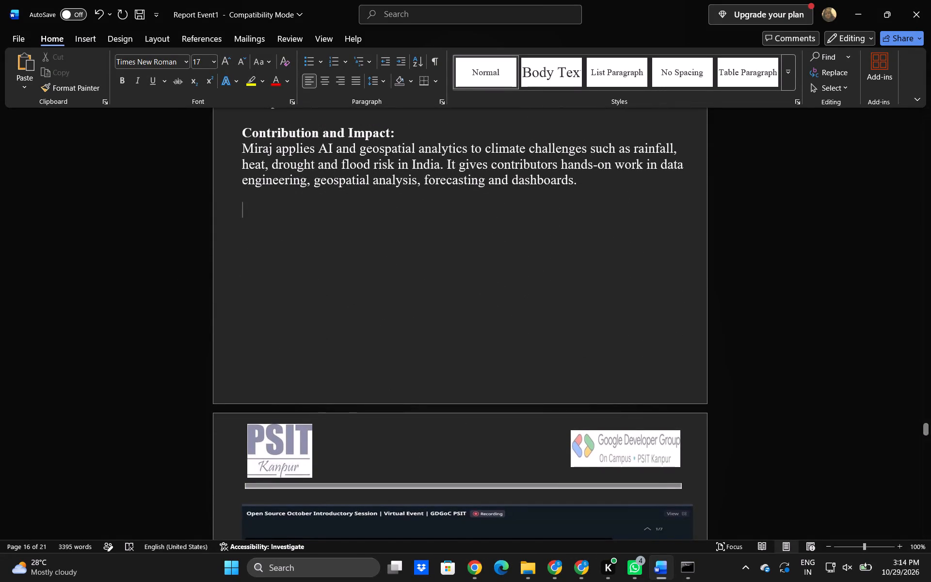
pyautogui.hotkey('ctrl', 'v')
# Number the DevGuardian AI (Dev AI Sentinel) heading as 9.
pyautogui.scroll(3, 588, 188)
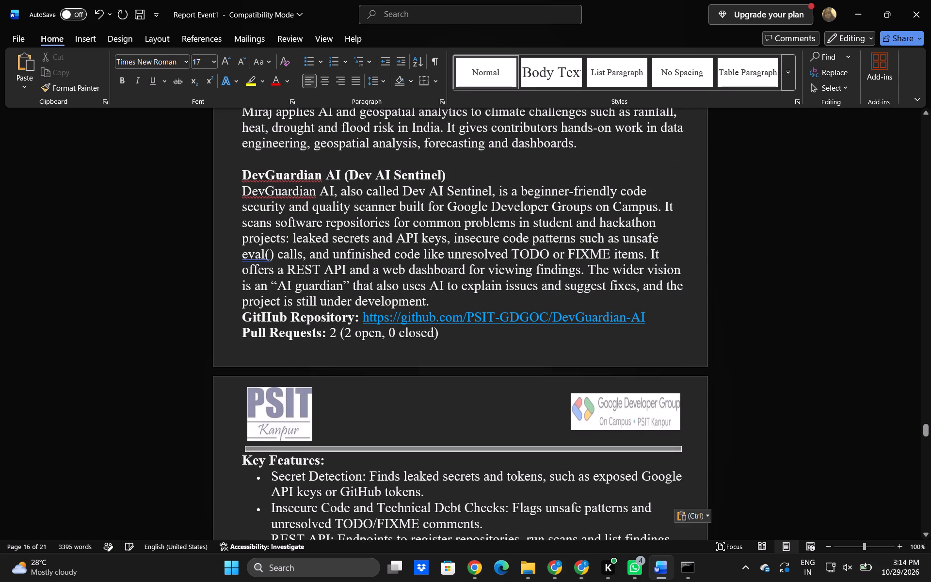
pyautogui.click(241, 178)
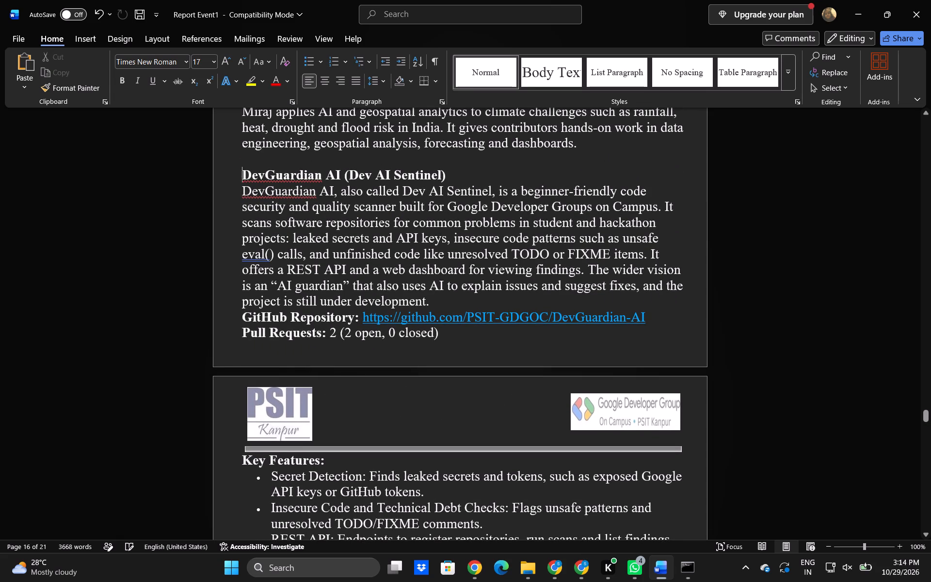
pyautogui.write('9.')
pyautogui.press('space')
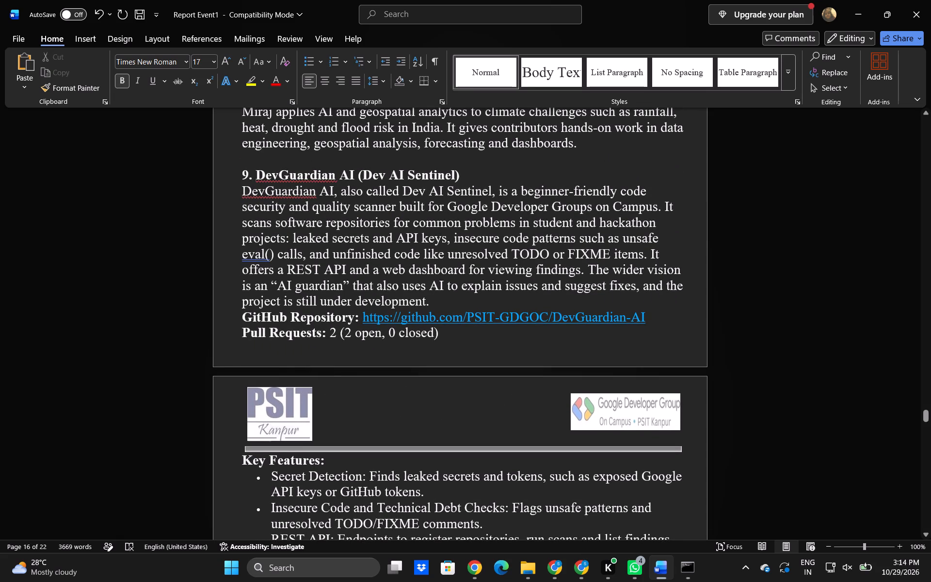
# Add an empty line after DevGuardian AI's heading, description paragraph, GitHub Repository link and Pull Requests line.
pyautogui.click(477, 170)
pyautogui.press('Return')
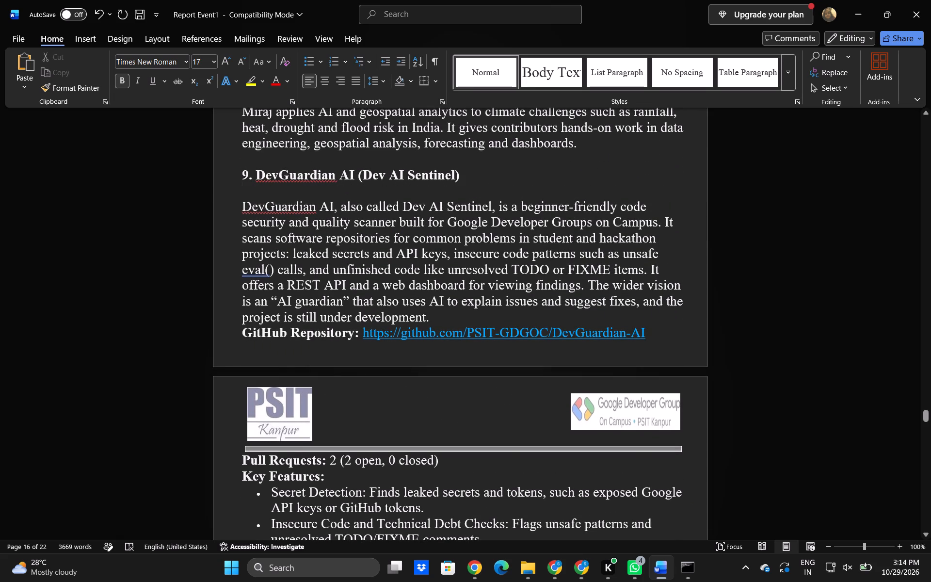
pyautogui.click(446, 316)
pyautogui.press('Return')
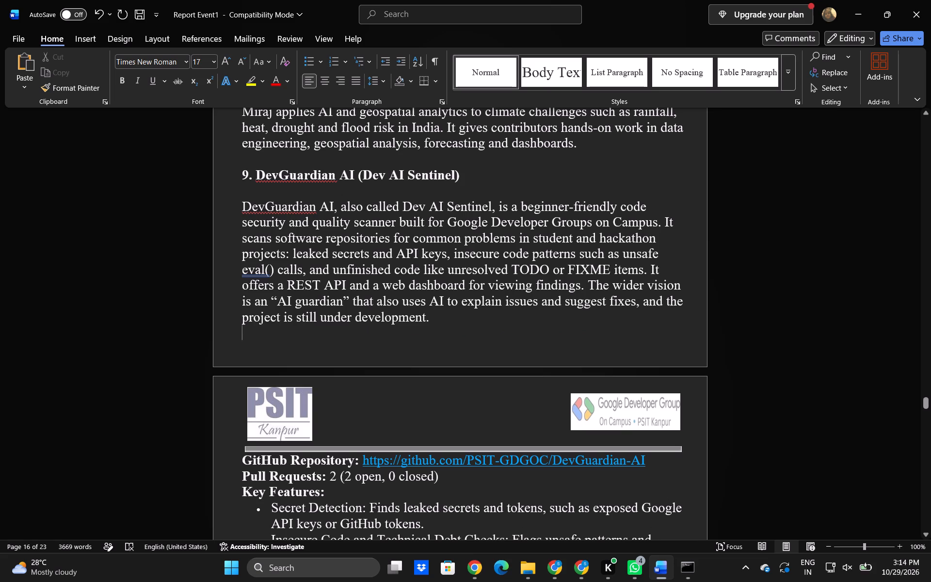
pyautogui.click(653, 468)
pyautogui.press('Return')
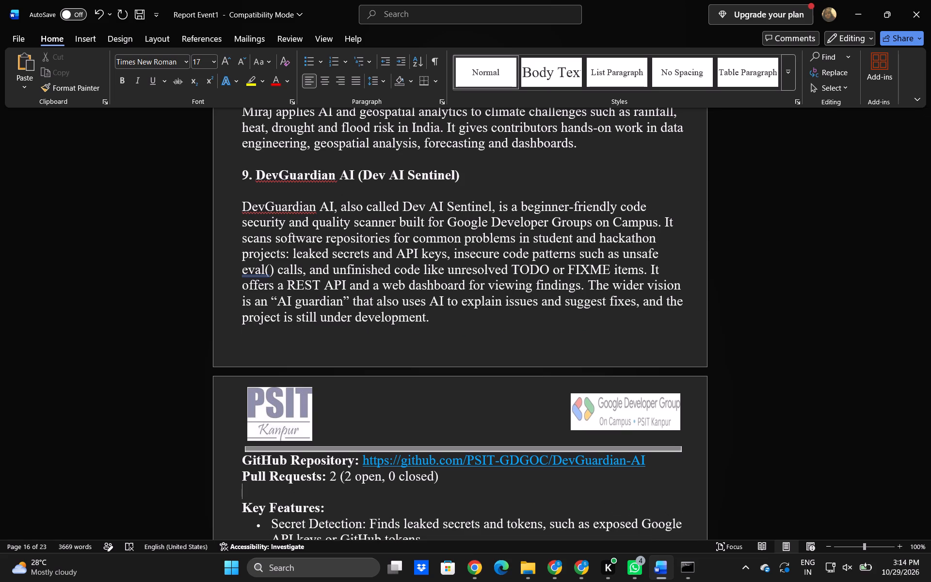
pyautogui.click(662, 460)
pyautogui.press('Return')
# Add an empty line before DevGuardian AI's Technology Stack heading and one without a number before its Contribution and Impact heading.
pyautogui.scroll(-1, 662, 460)
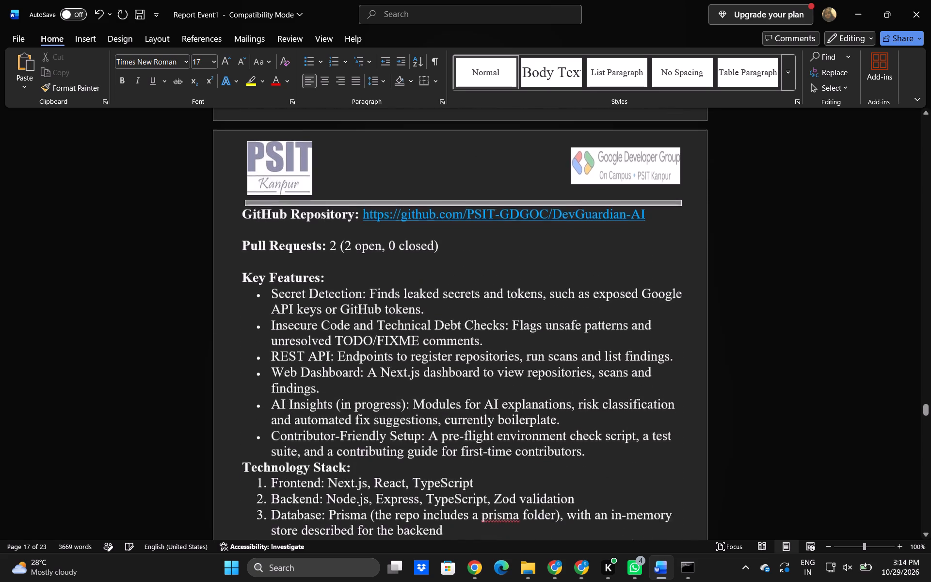
pyautogui.scroll(-1, 662, 460)
pyautogui.click(601, 378)
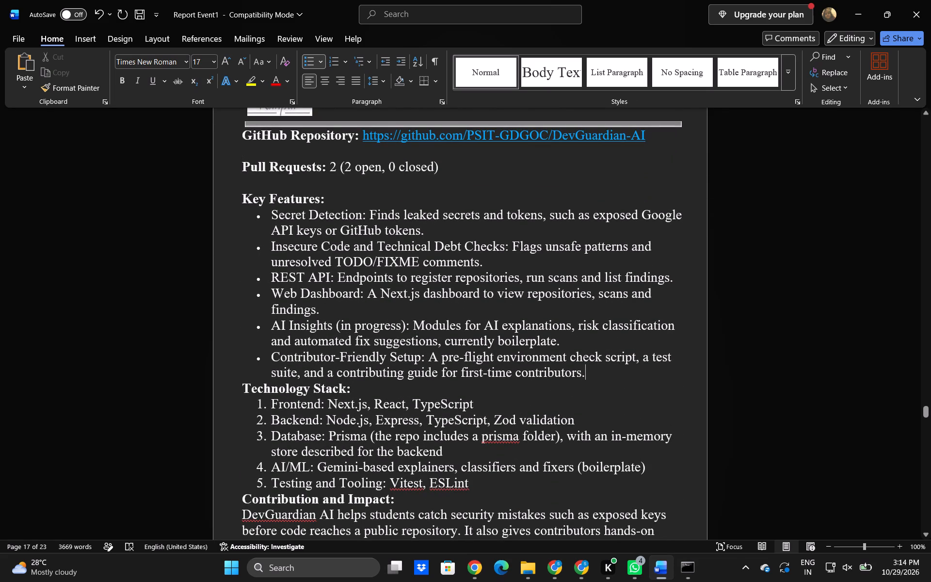
pyautogui.press('Return')
pyautogui.scroll(-1, 601, 378)
pyautogui.click(505, 414)
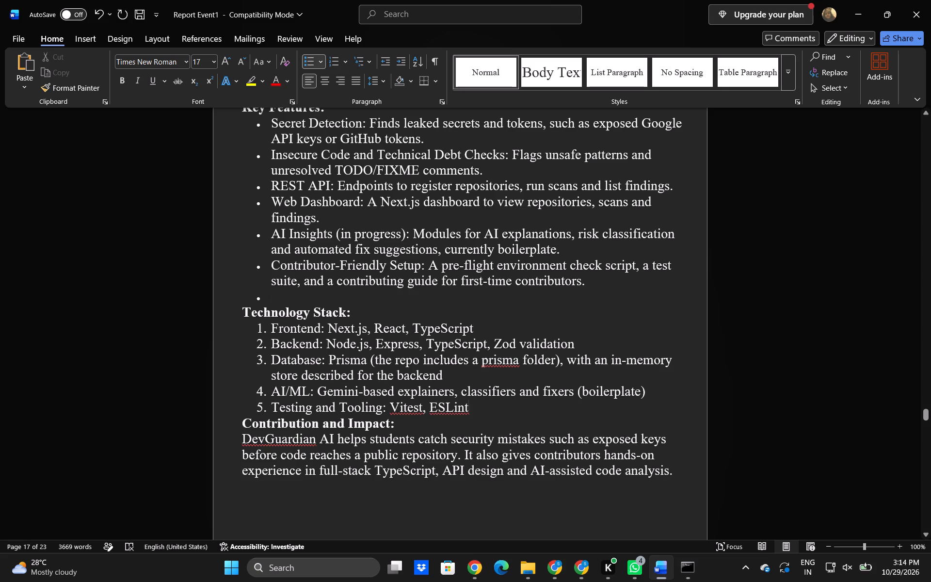
pyautogui.press('Return')
pyautogui.scroll(1, 505, 414)
pyautogui.press('BackSpace')
pyautogui.scroll(1, 505, 414)
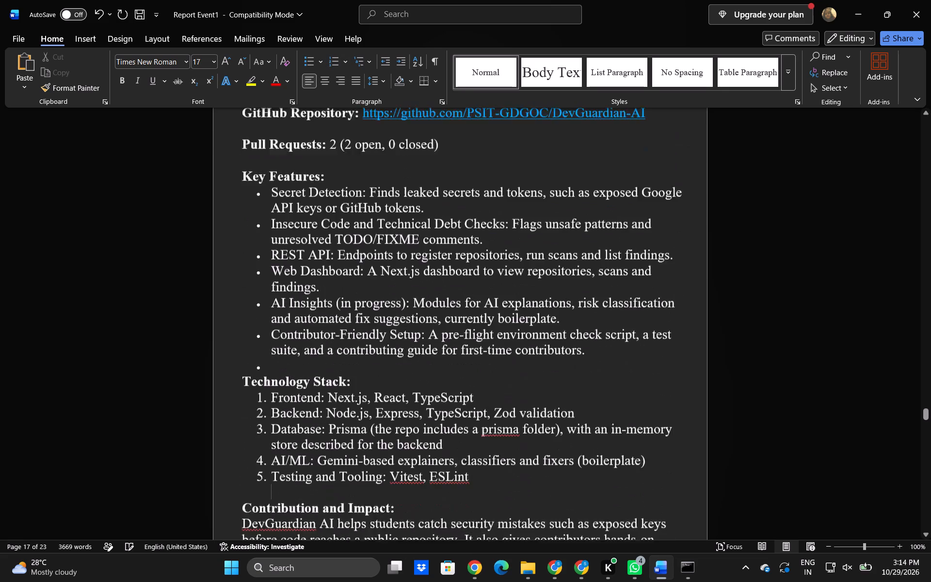
pyautogui.scroll(2, 505, 414)
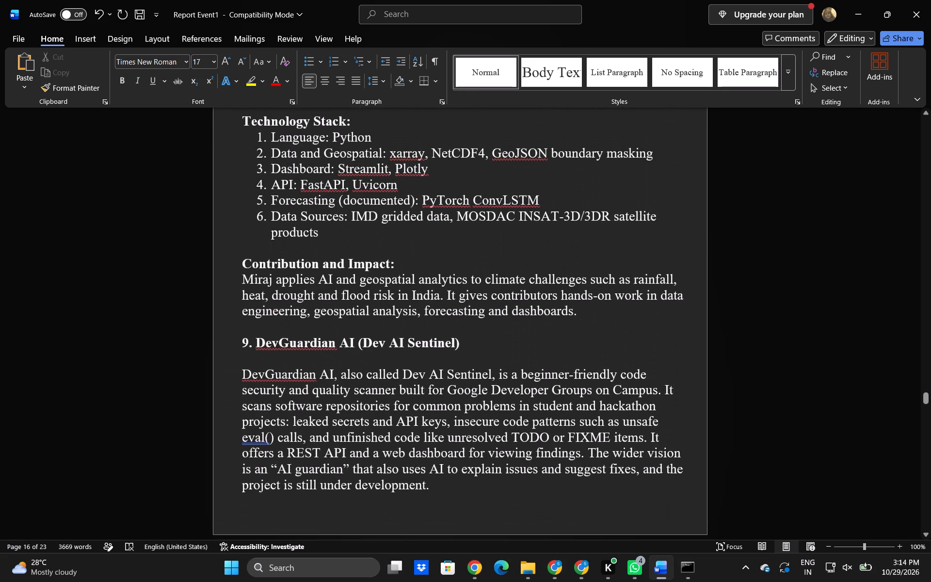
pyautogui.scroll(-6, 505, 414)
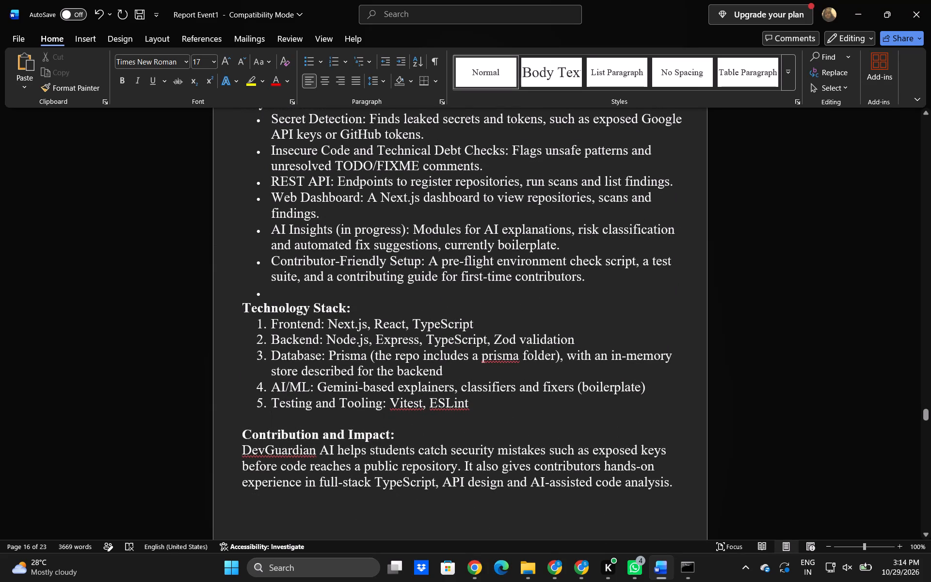
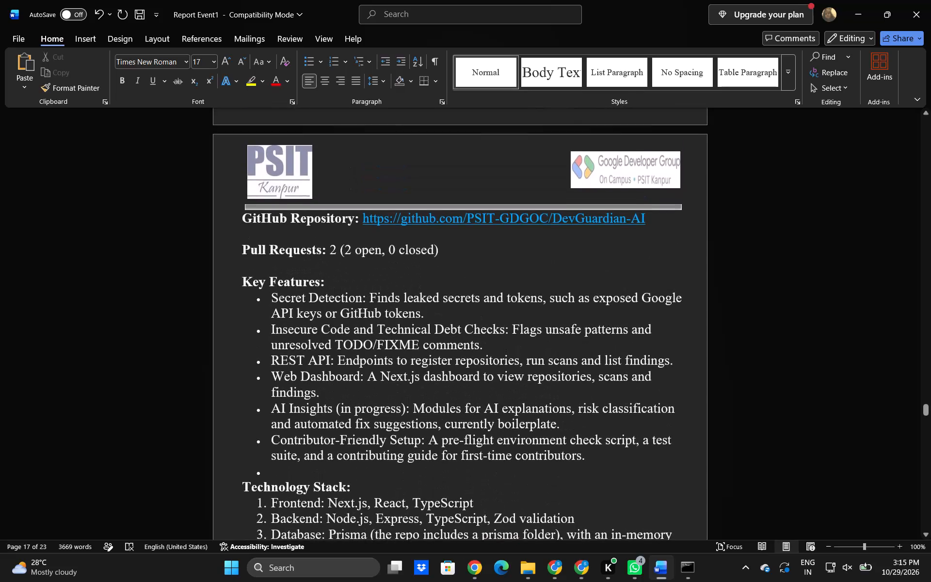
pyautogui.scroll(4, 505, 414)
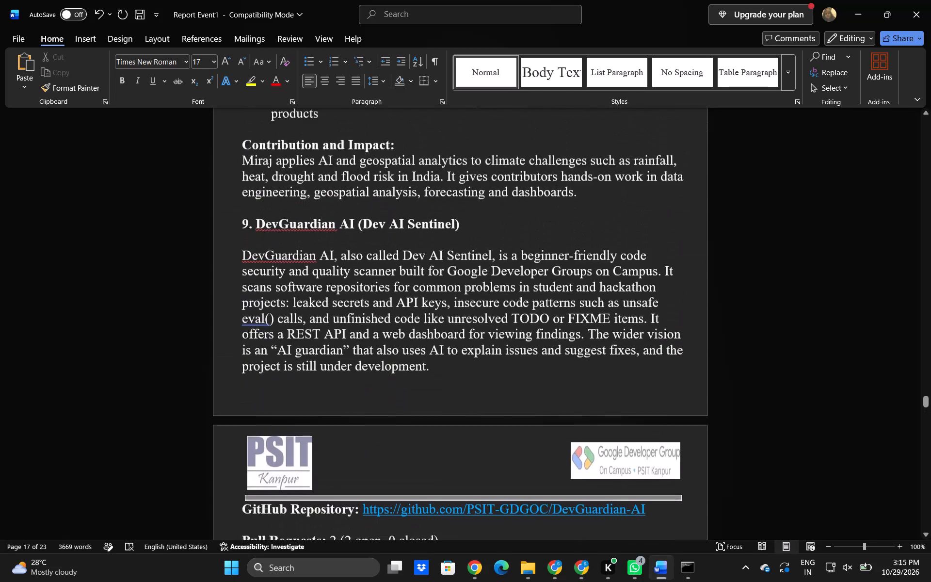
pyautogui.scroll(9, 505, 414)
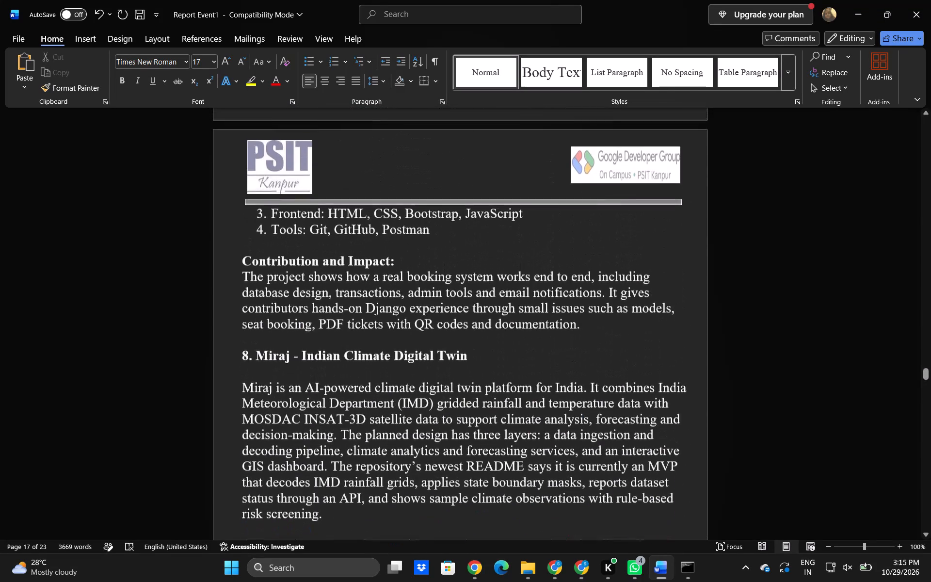